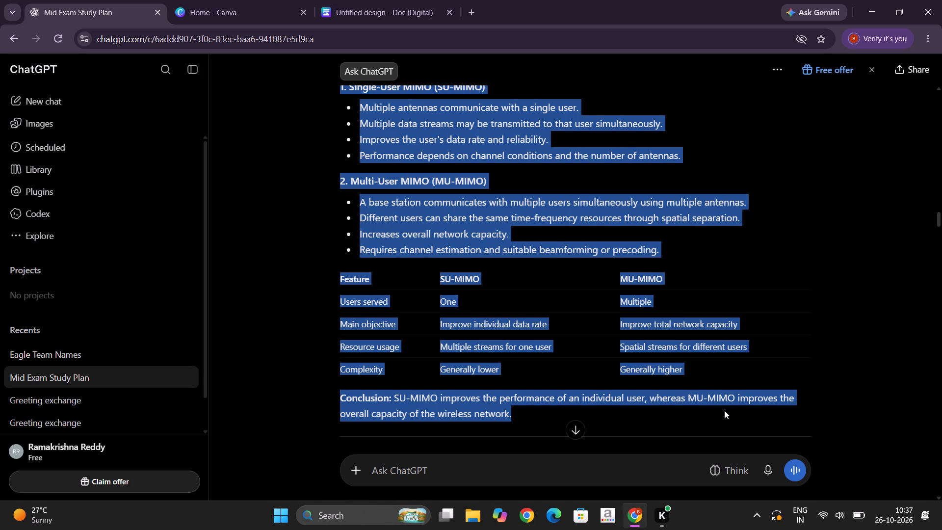
Switch to the untitled Canva Doc and paste the copied module questions and answers into it.
click(400, 18)
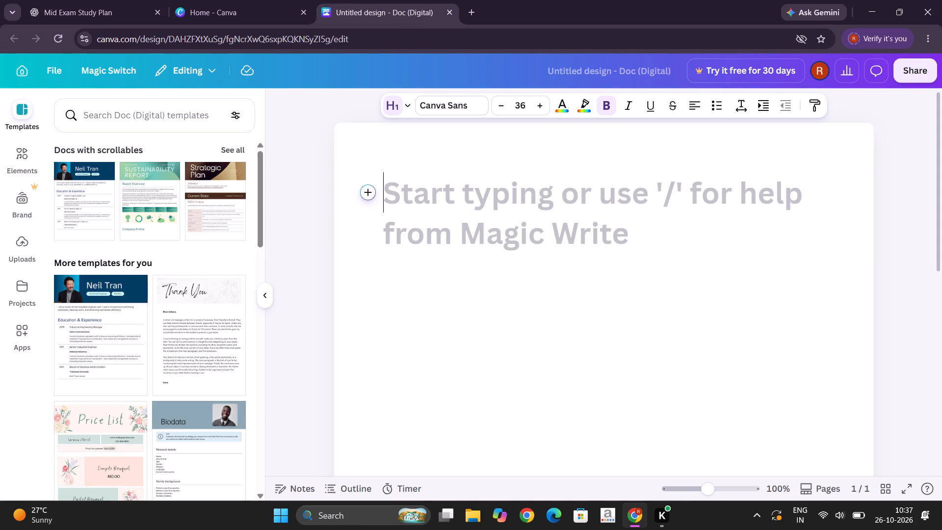
key(ctrl+v)
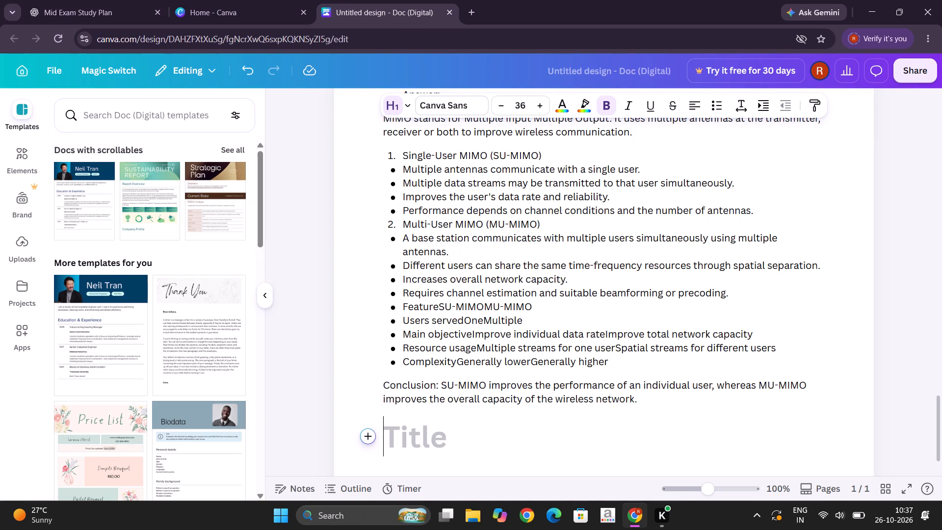
Review the pasted answers in the document from the Mobile Cloud Enablers section through the Single-User and Multi-User MIMO section.
scroll(465, 202, up, 11)
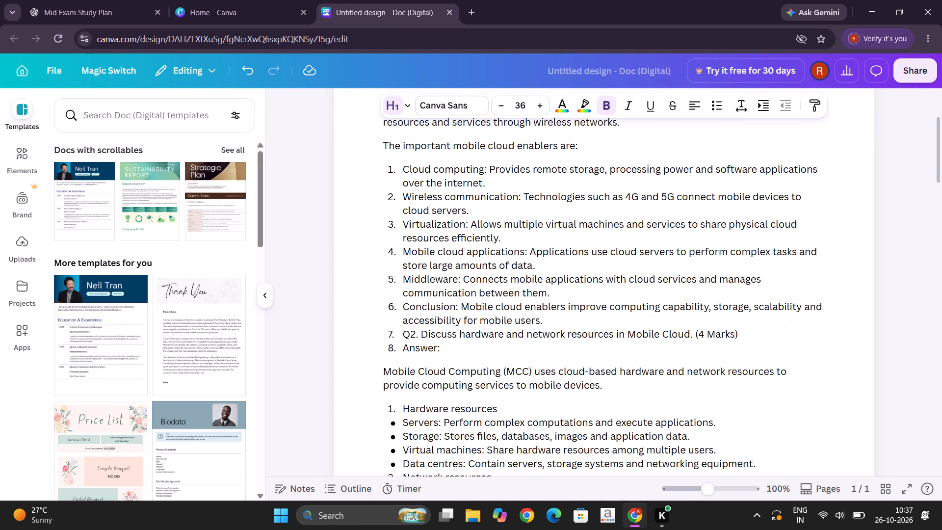
scroll(465, 202, up, 3)
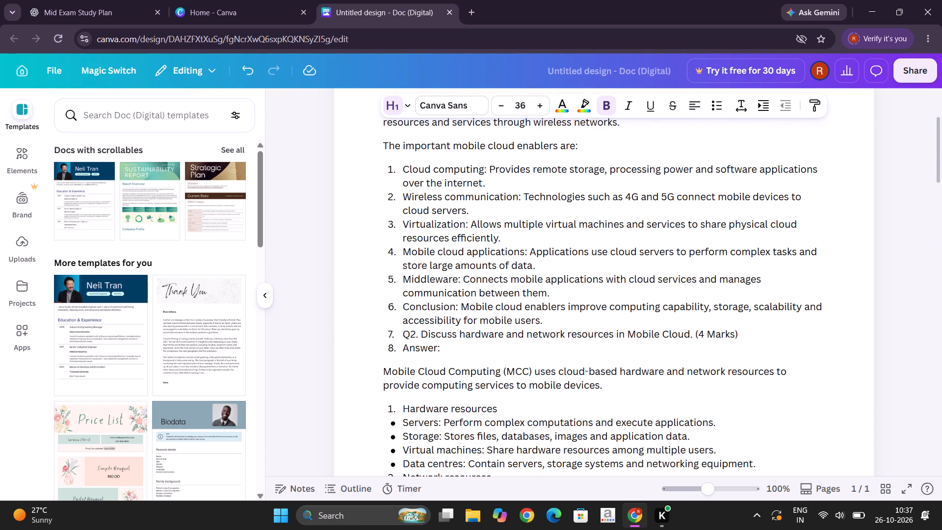
scroll(478, 312, down, 6)
scroll(478, 312, up, 1)
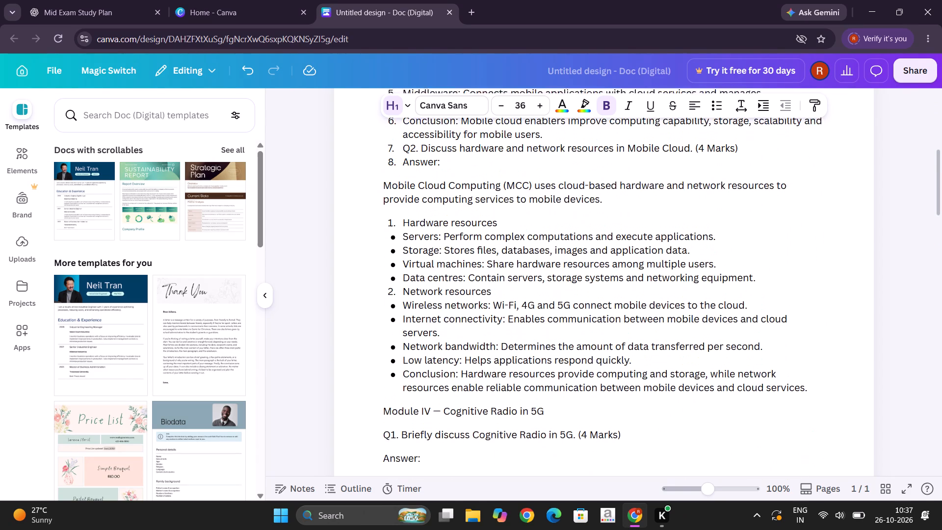
scroll(478, 312, up, 5)
scroll(478, 312, down, 1)
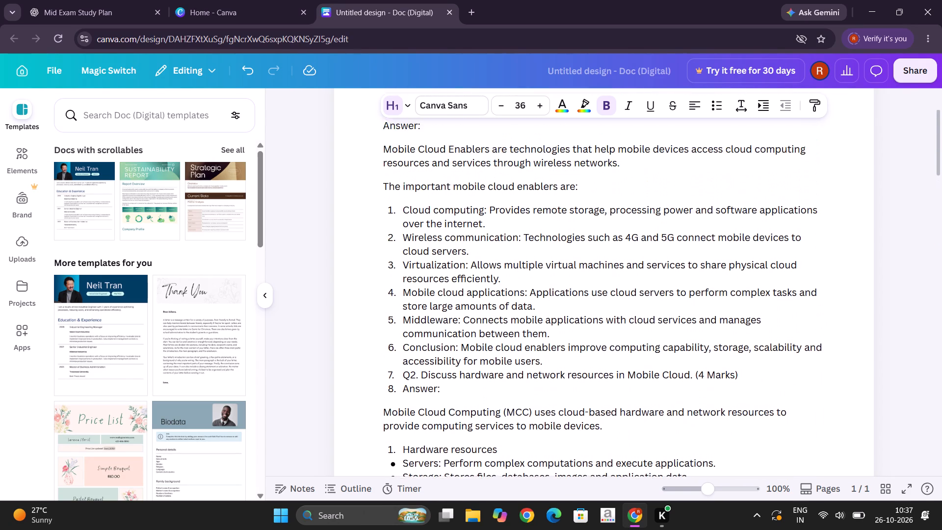
scroll(478, 312, down, 3)
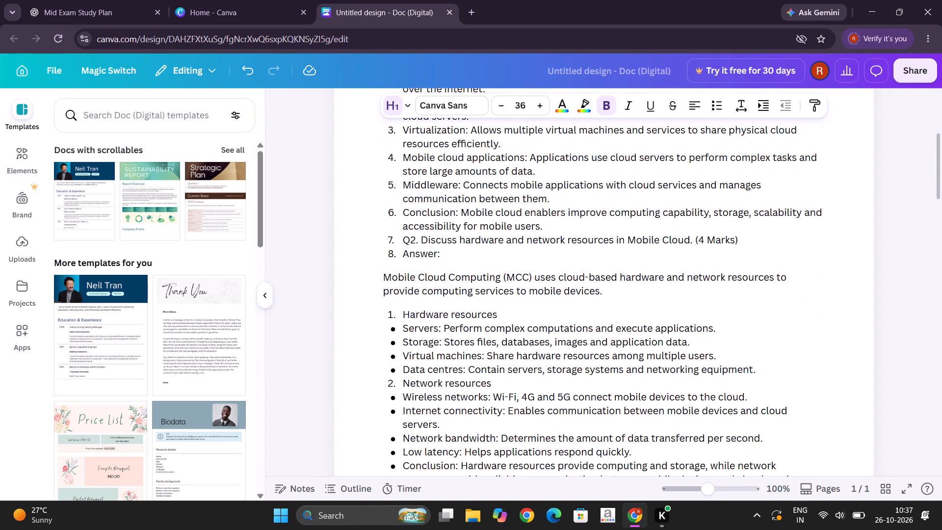
scroll(478, 312, down, 2)
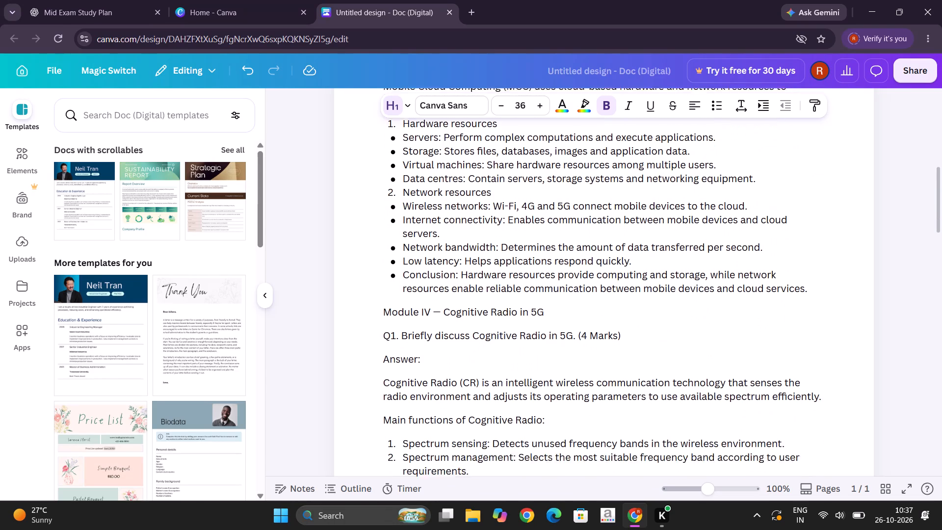
scroll(478, 312, down, 8)
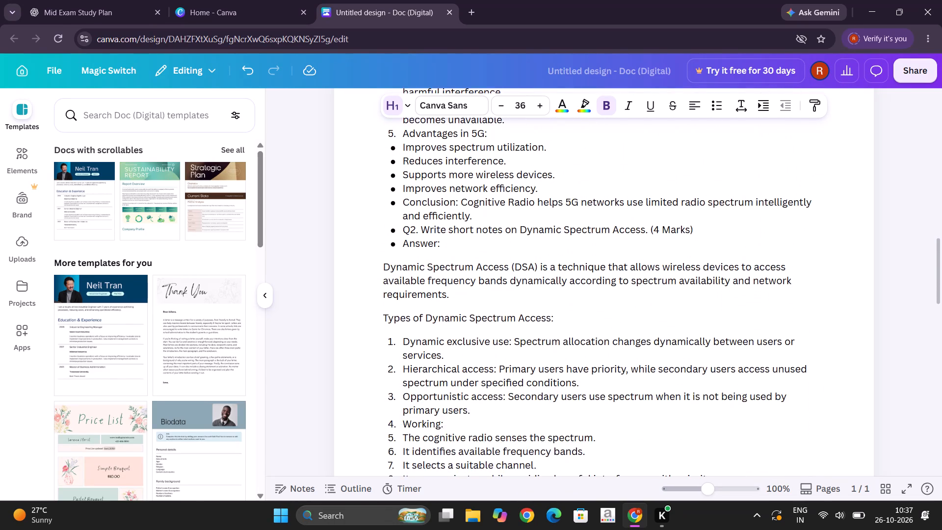
scroll(478, 312, down, 13)
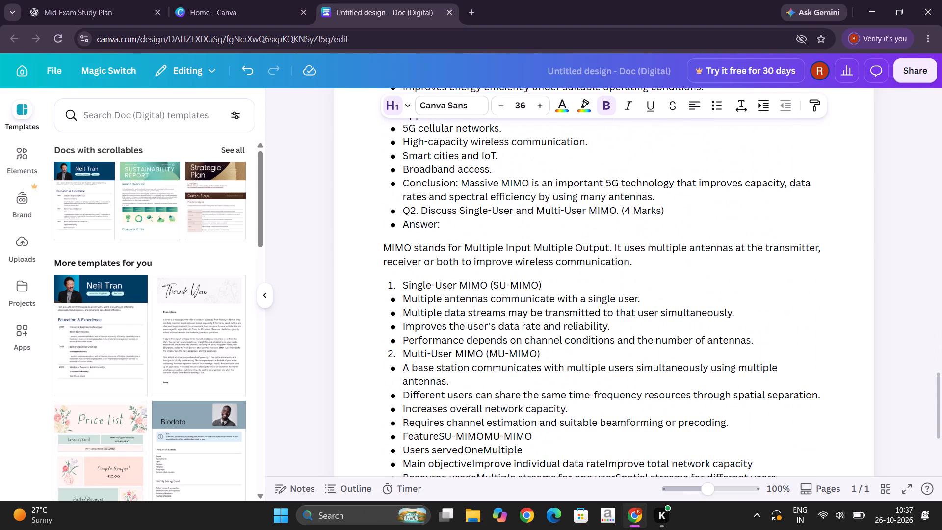
drag(478, 312, 477, 301)
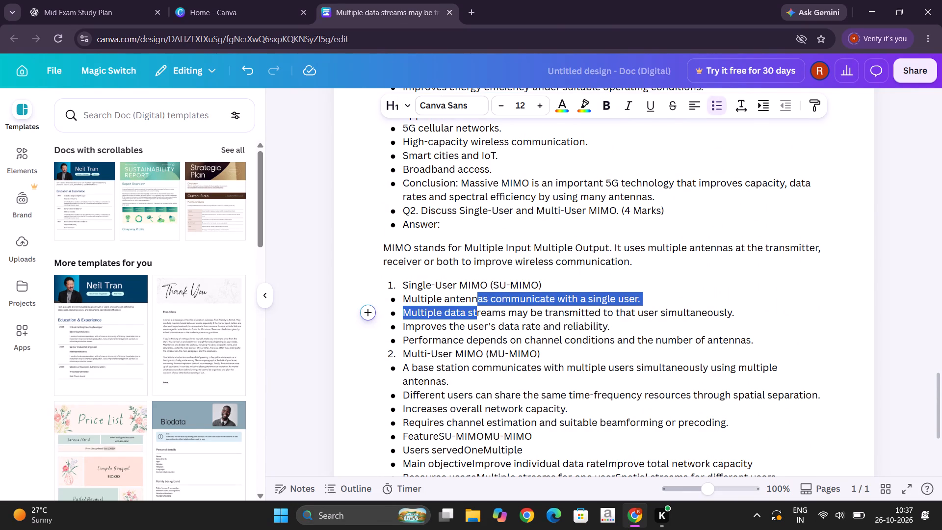
click(477, 301)
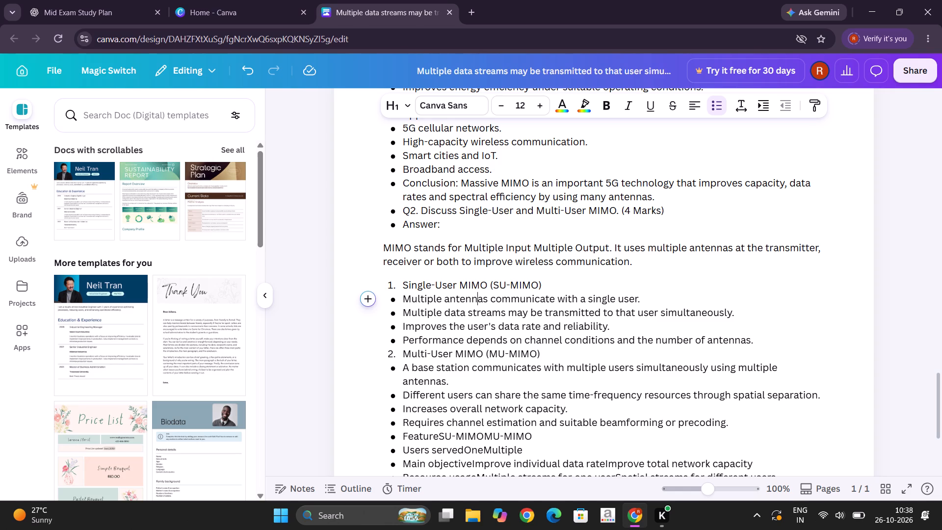
Delete the Massive MIMO conclusion bullet above the Single-User and Multi-User MIMO question, including its empty line.
drag(392, 184, 567, 205)
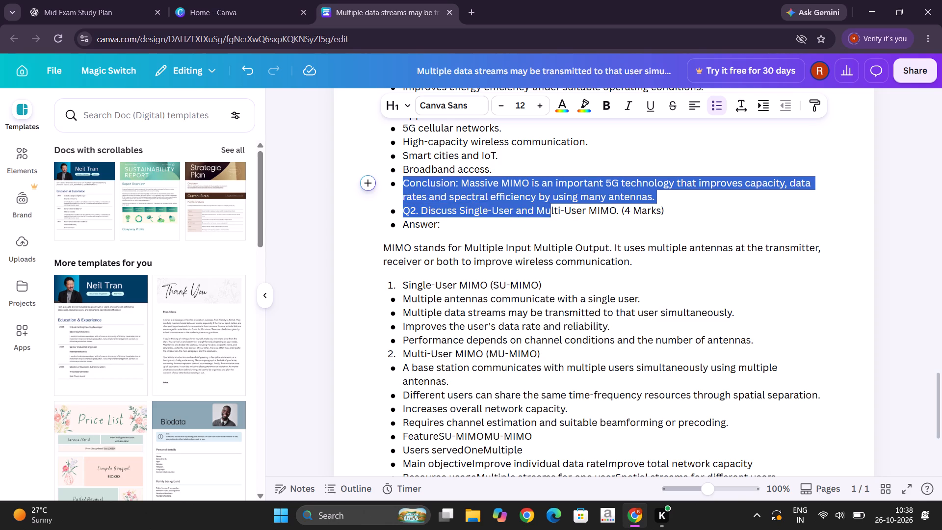
drag(567, 205, 652, 191)
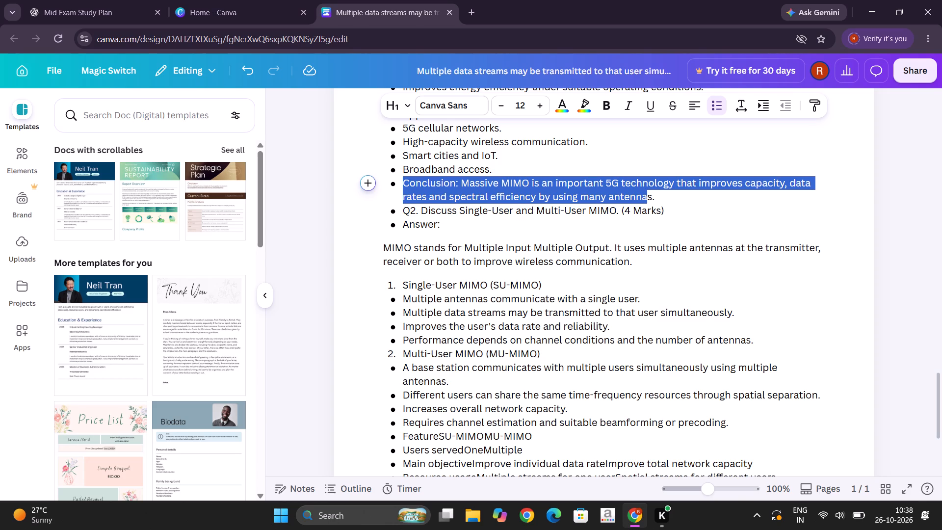
drag(652, 191, 655, 191)
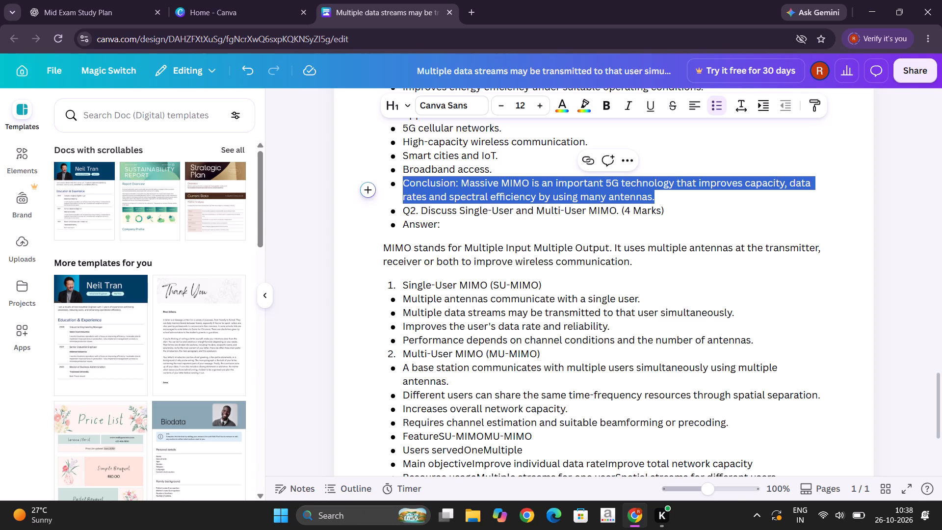
key(BackSpace)
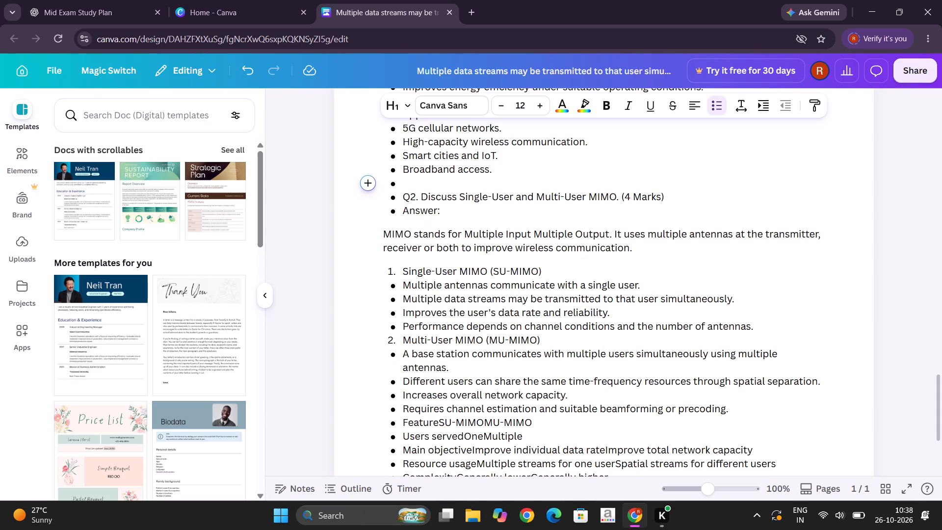
key(BackSpace)
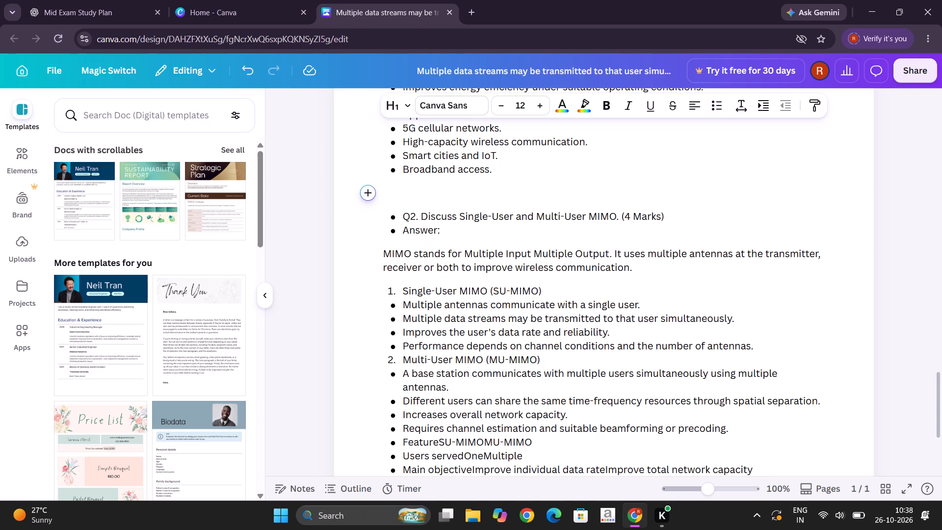
key(BackSpace)
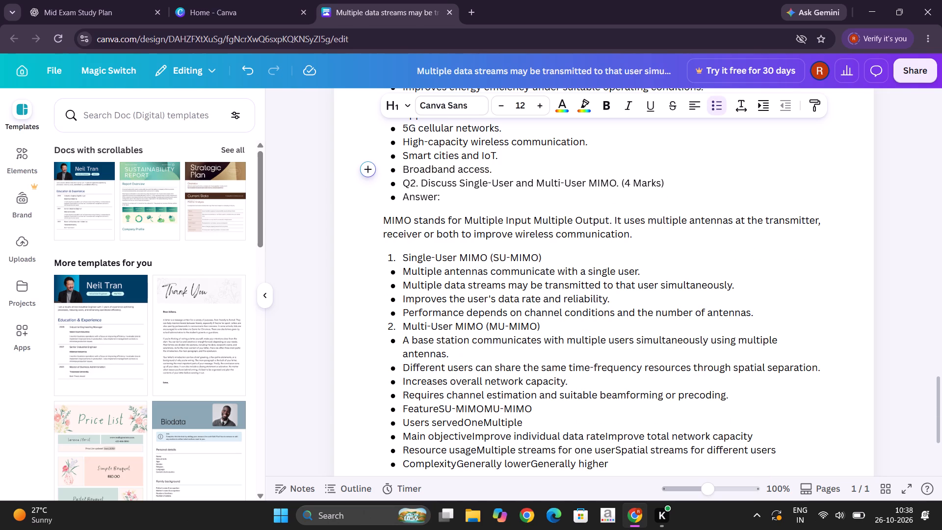
Turn the bulleted "Q2. Discuss Single-User and Multi-User MIMO. (4 Marks)" line into a plain paragraph directly below "Broadband access.".
key(Return)
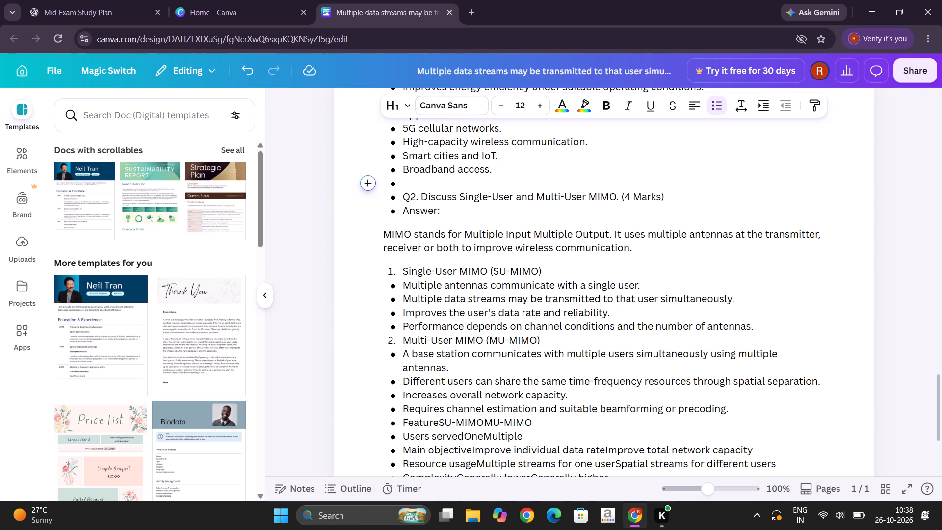
key(BackSpace)
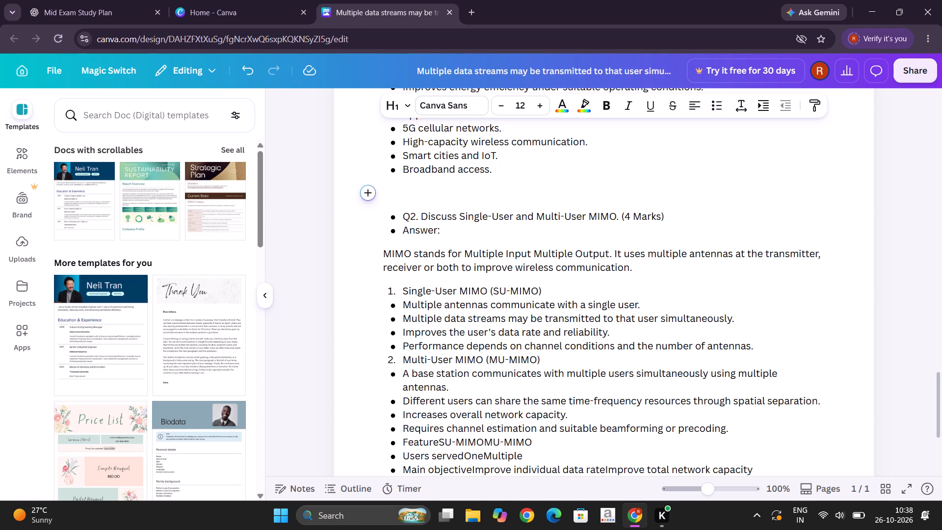
click(397, 215)
key(BackSpace)
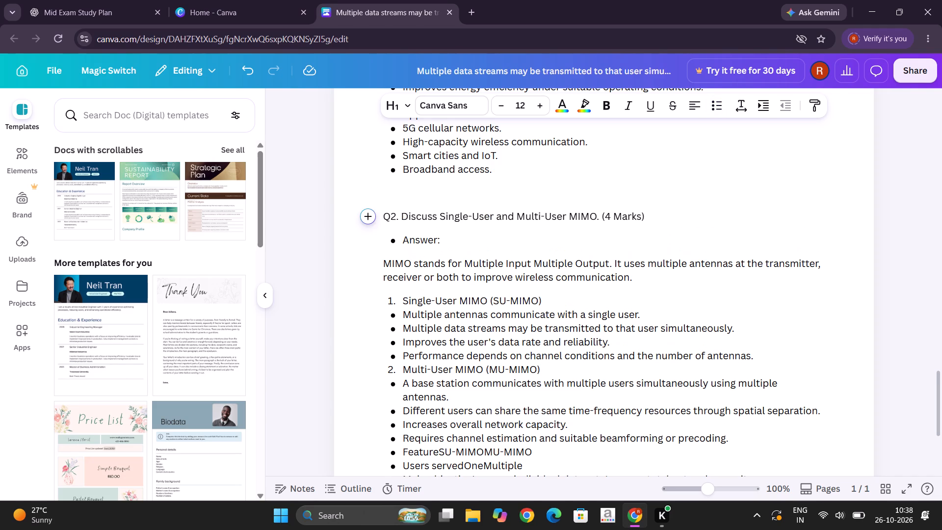
key(BackSpace)
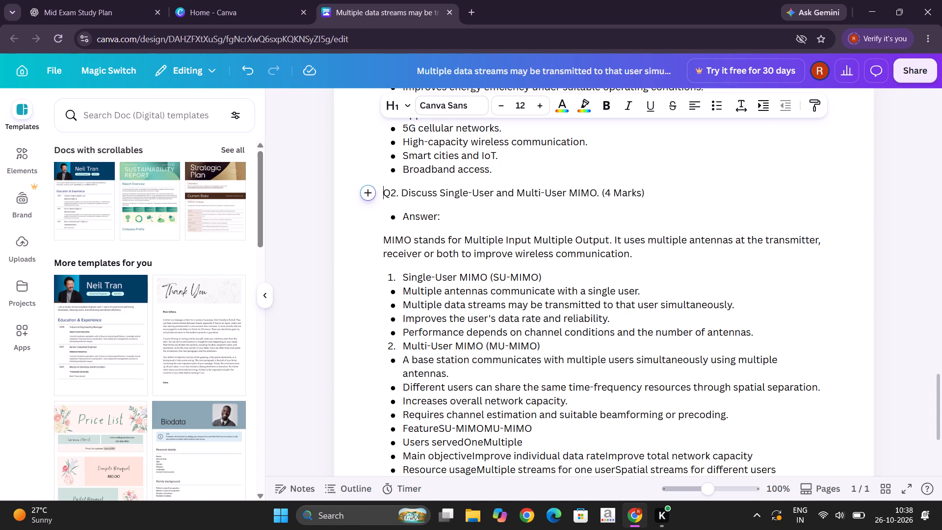
Remove the bullet from "Answer:" and join it to the end of the Q2 line, keeping the closing parenthesis after "4 Marks".
click(398, 217)
key(BackSpace)
key(BackSpace)
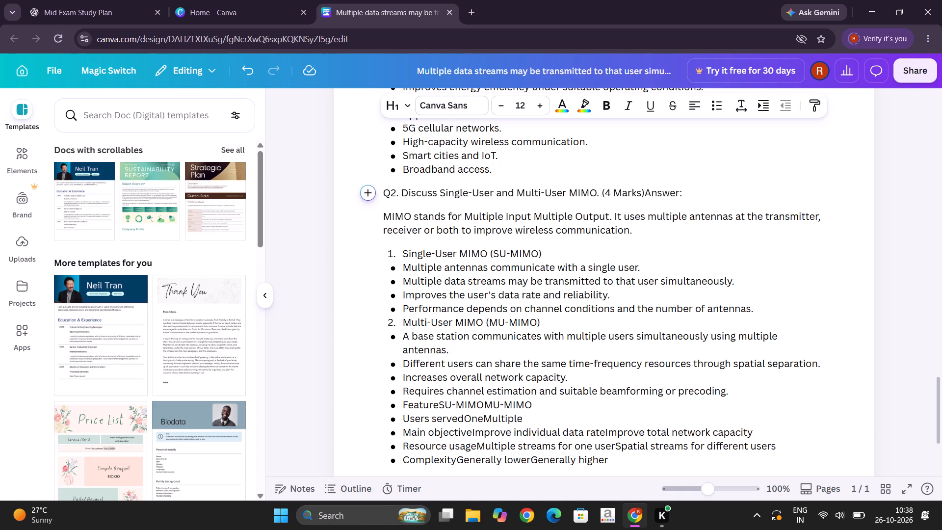
key(BackSpace)
key(shift+parenright)
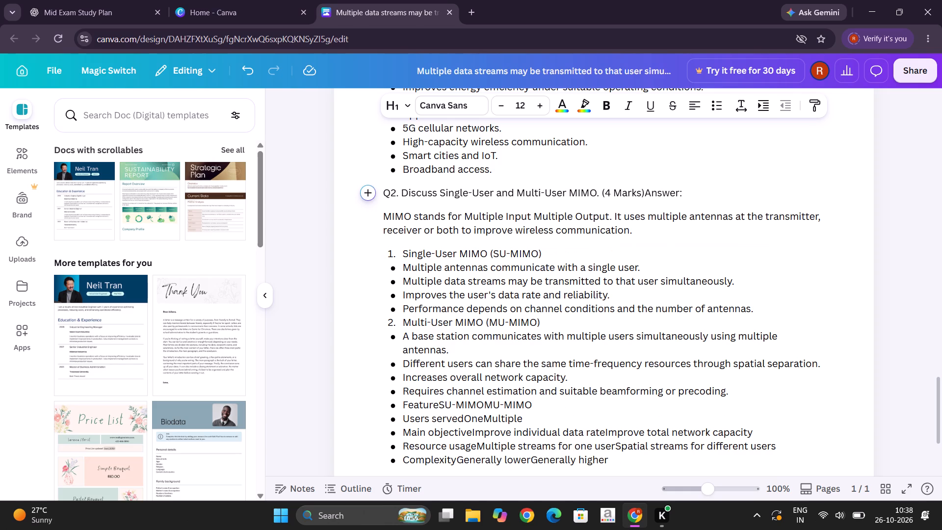
Move "Answer:" onto its own line below the Q2 Single-User and Multi-User MIMO question.
key(Return)
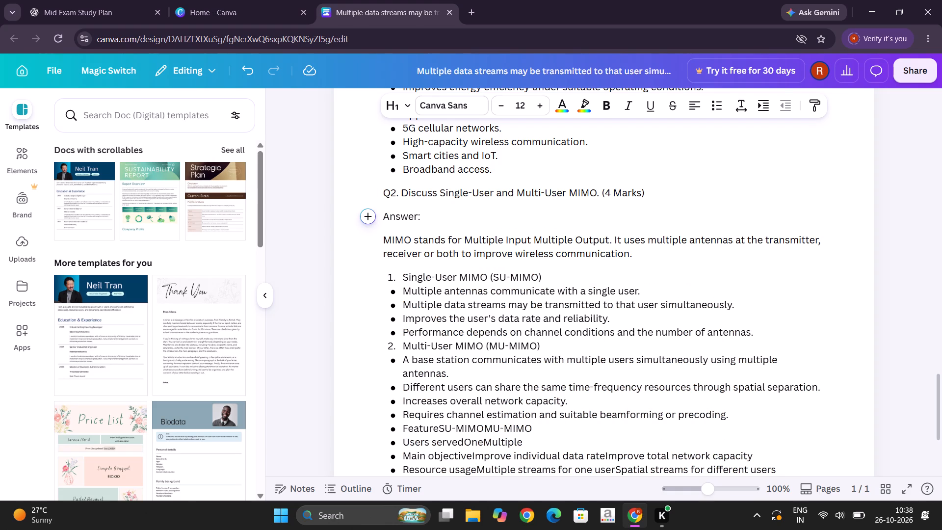
Delete the Cognitive Radio conclusion bullet above the Q2 Dynamic Spectrum Access question, leaving an unbulleted empty line in its place.
scroll(426, 207, up, 1)
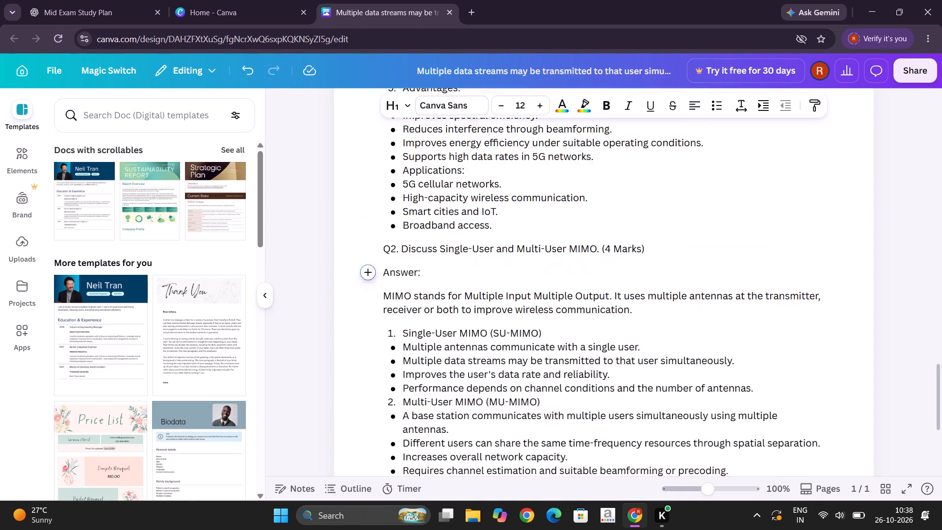
scroll(426, 207, up, 7)
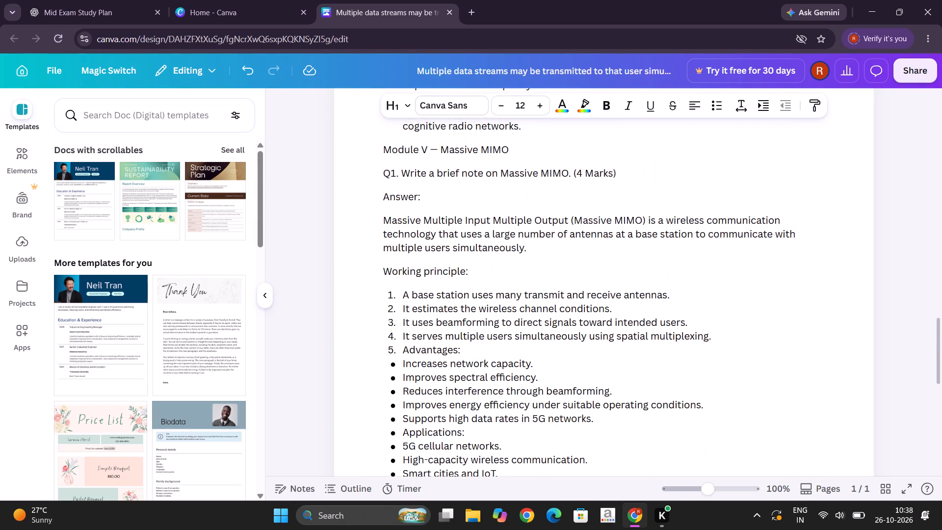
scroll(426, 207, up, 5)
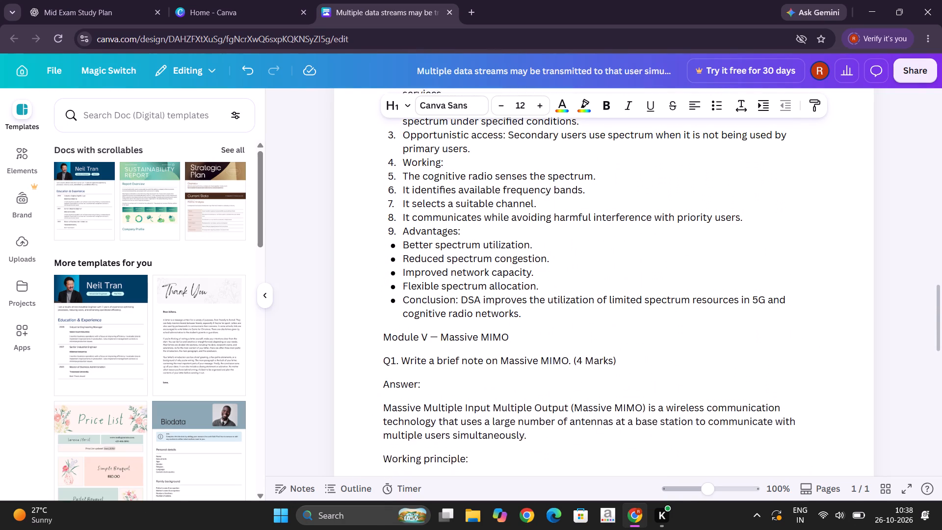
scroll(426, 207, up, 5)
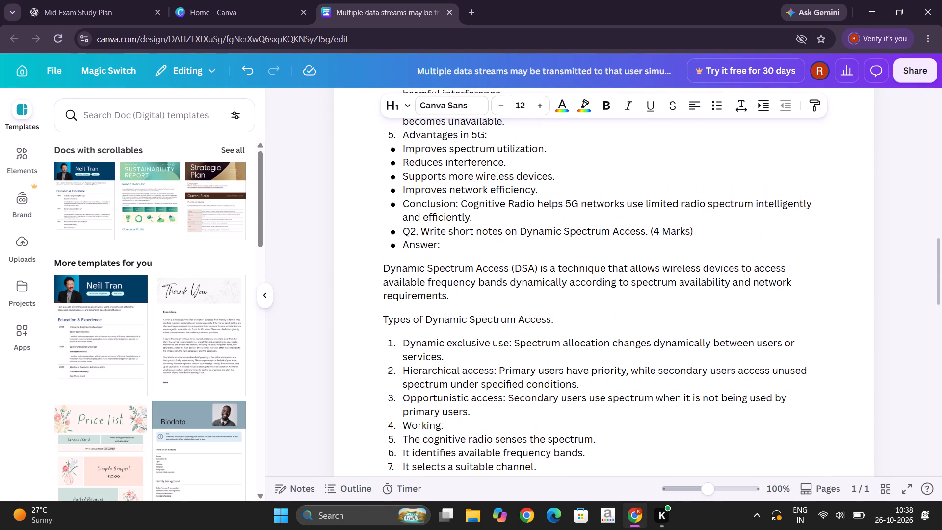
click(387, 203)
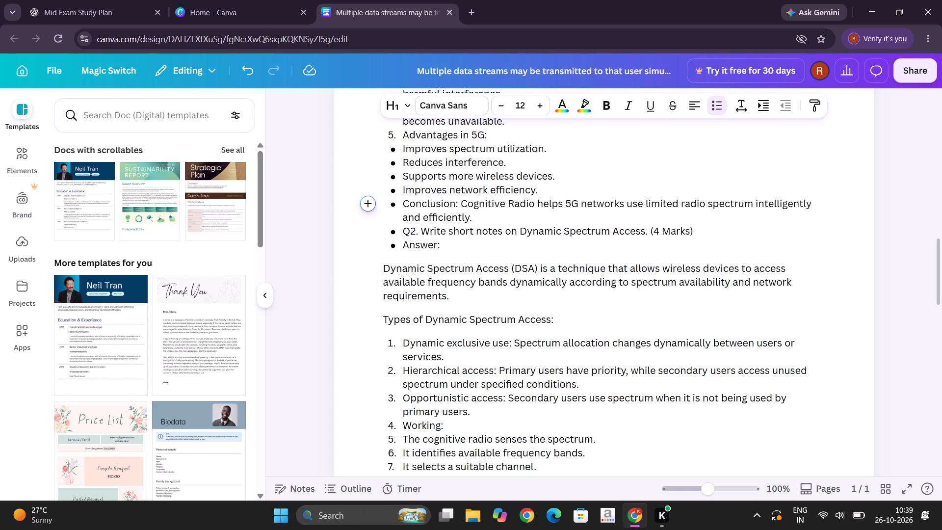
click(387, 203)
drag(387, 203, 436, 212)
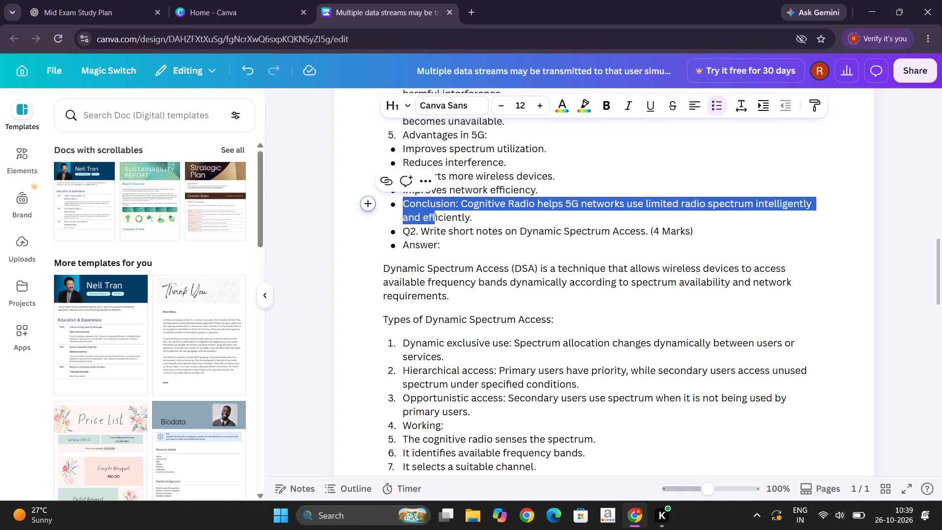
drag(436, 212, 491, 218)
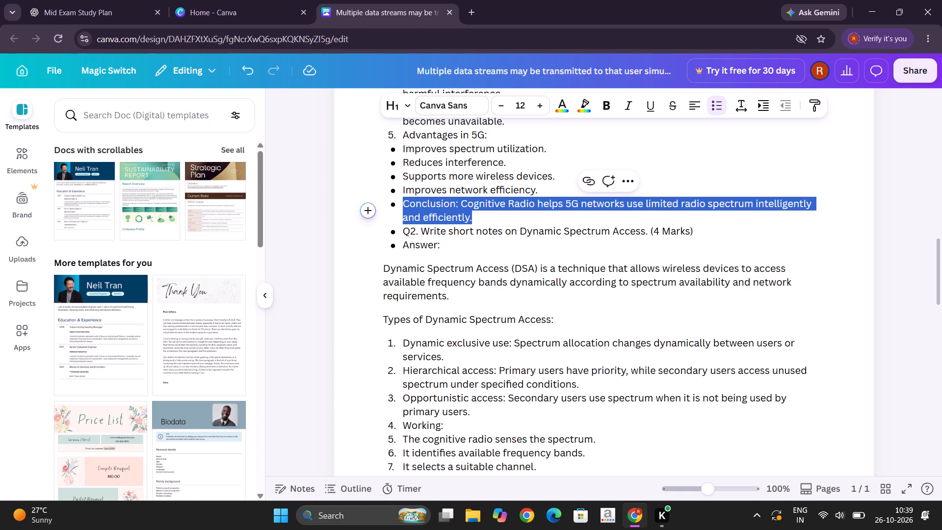
key(BackSpace)
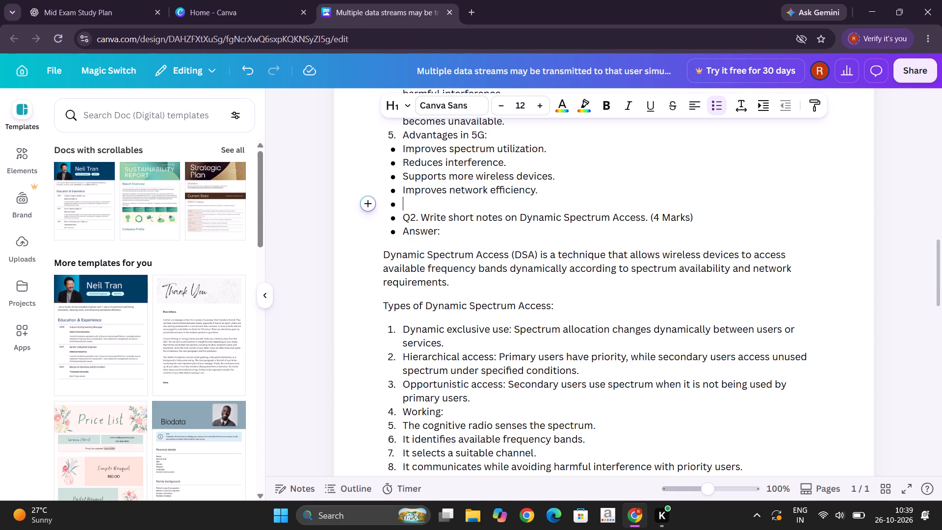
key(BackSpace)
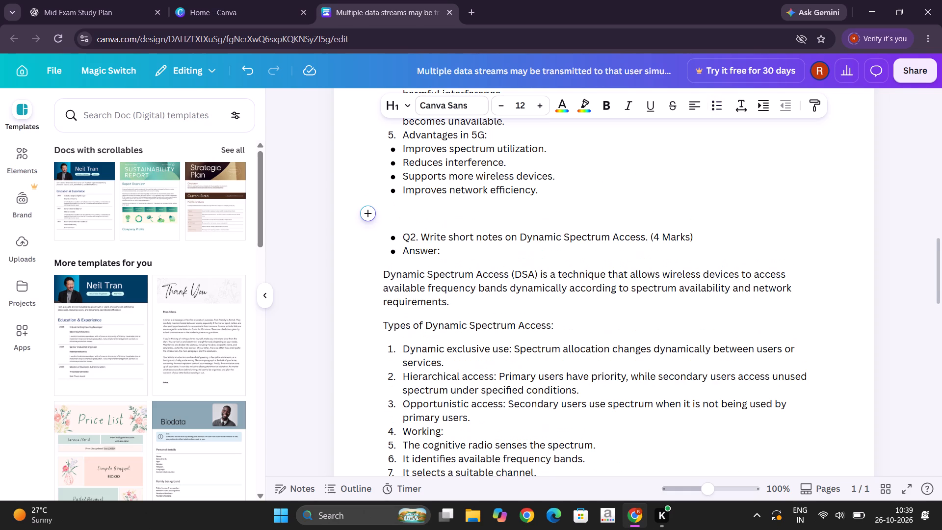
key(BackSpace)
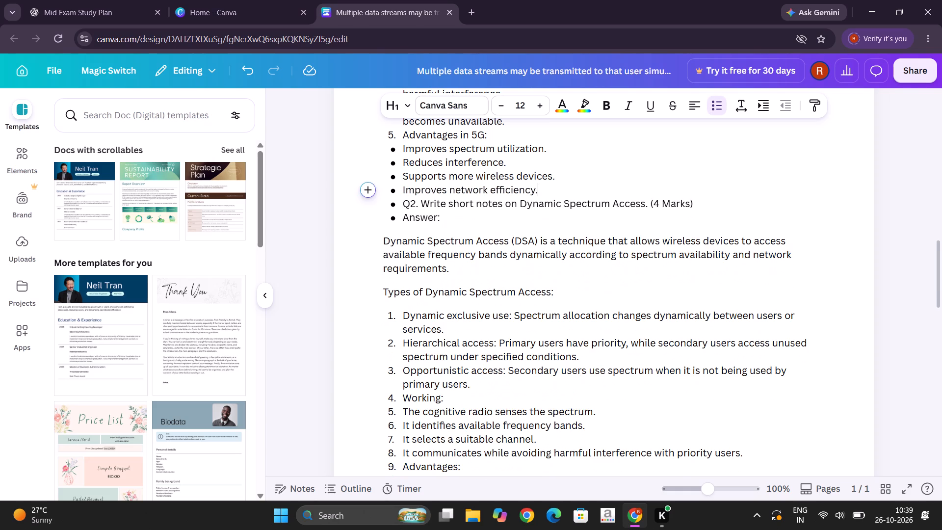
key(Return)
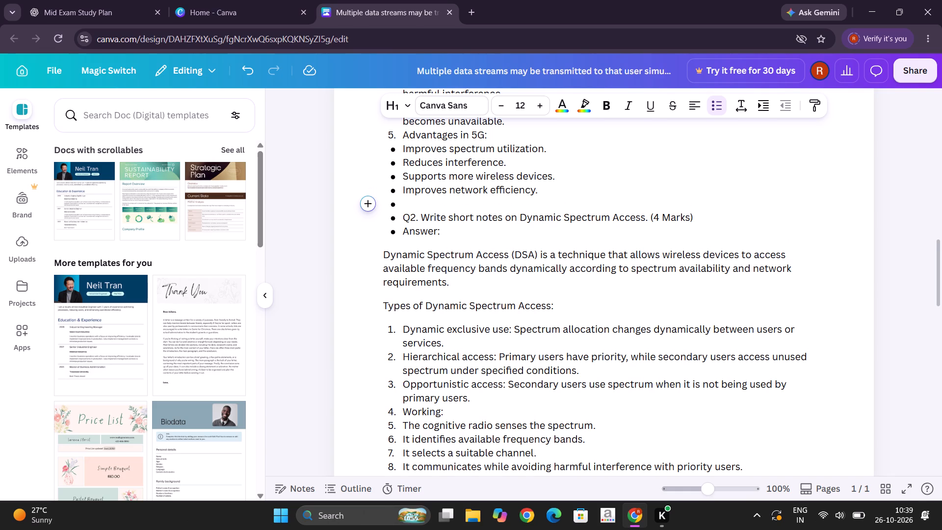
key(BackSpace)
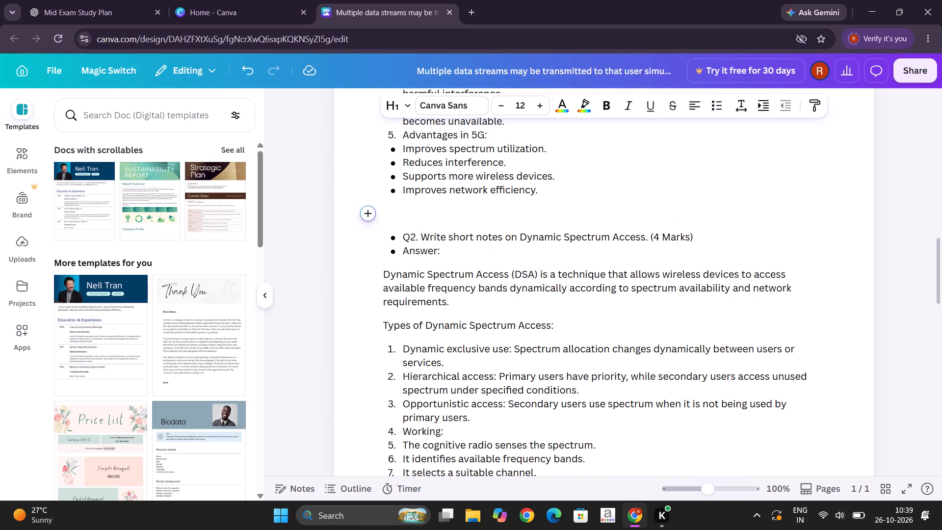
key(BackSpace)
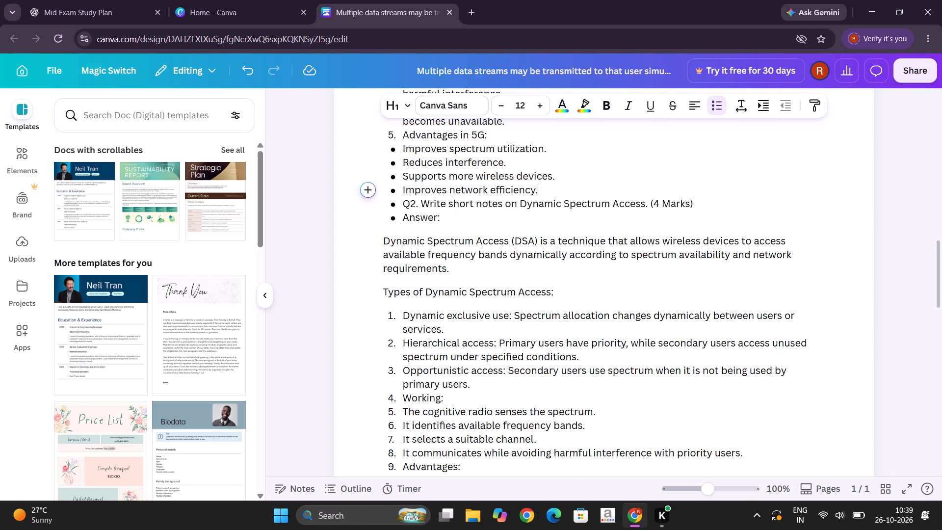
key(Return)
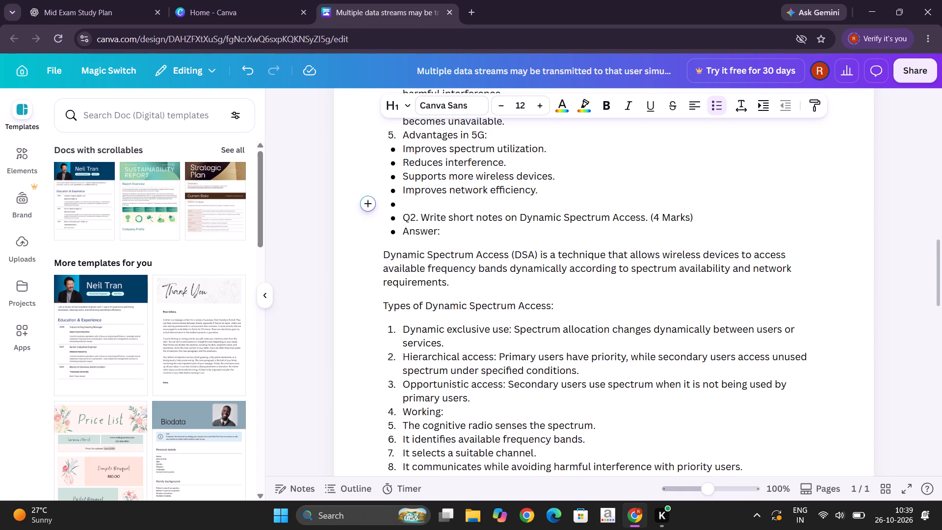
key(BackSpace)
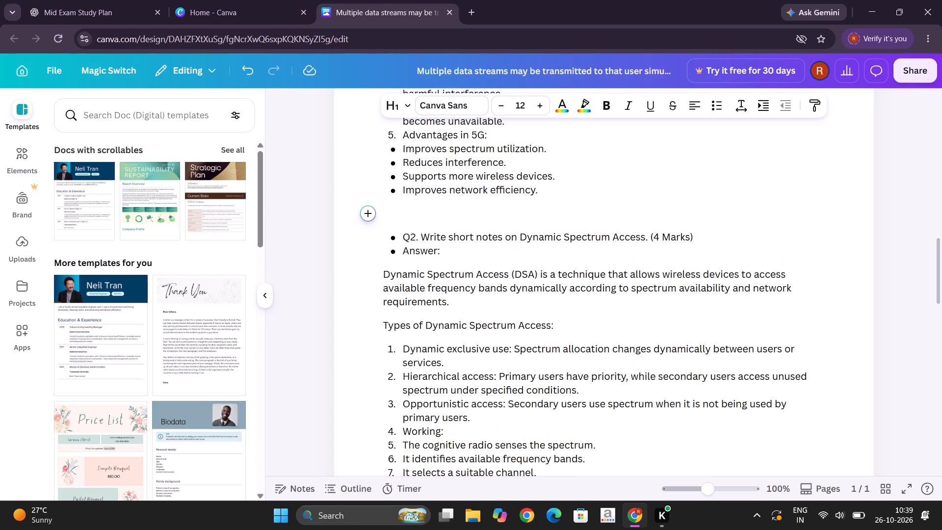
Turn the bulleted "Q2. Write short notes on Dynamic Spectrum Access. (4 Marks)" and "Answer:" lines into plain paragraphs.
click(401, 239)
key(BackSpace)
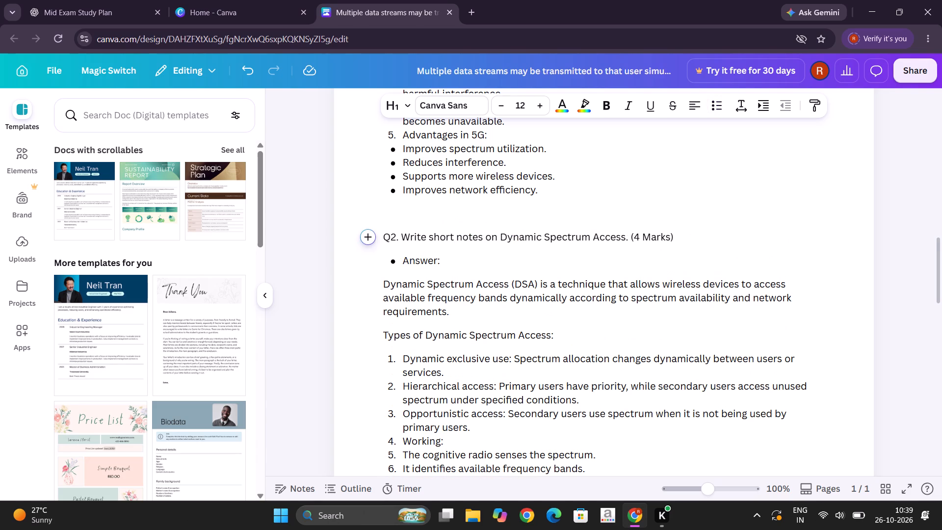
click(399, 264)
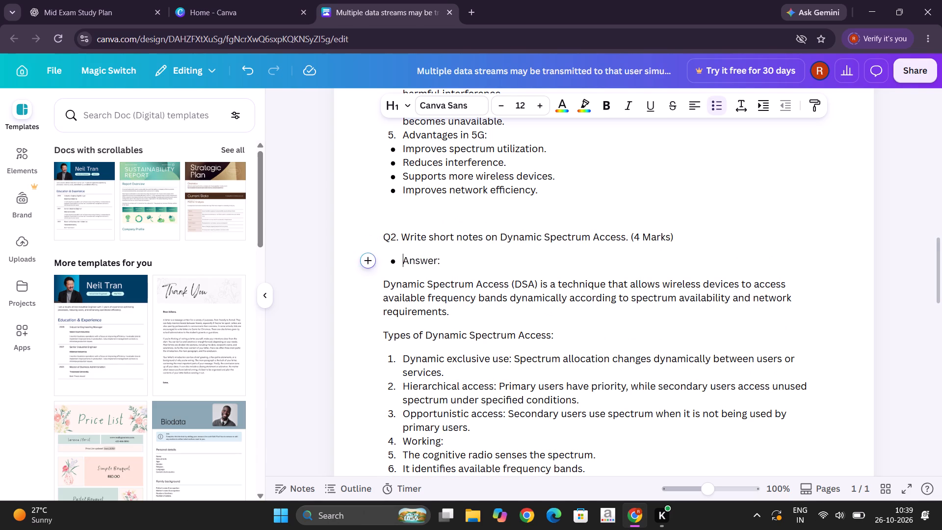
key(BackSpace)
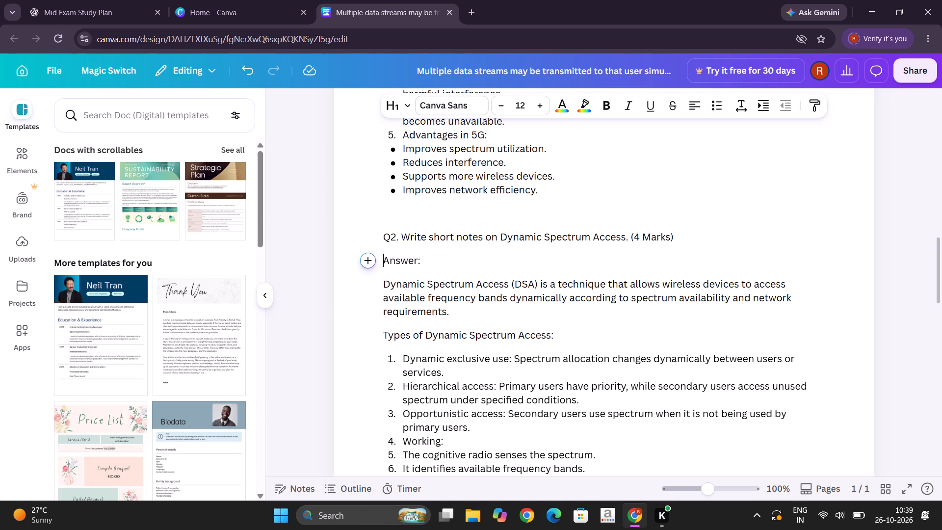
Review the Module IV Cognitive Radio and Module III Mobile Cloud Computing answers for leftover conclusions and misformatted question lines.
scroll(394, 230, up, 4)
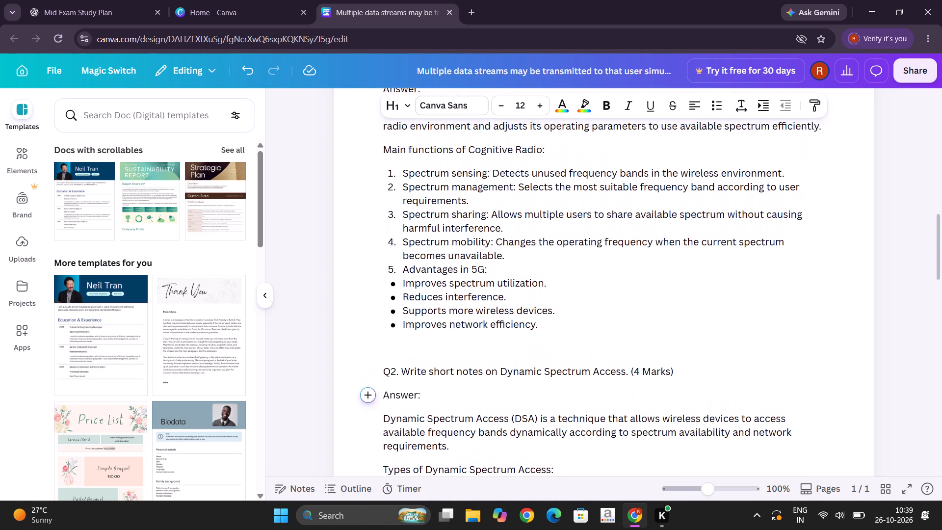
scroll(394, 230, up, 4)
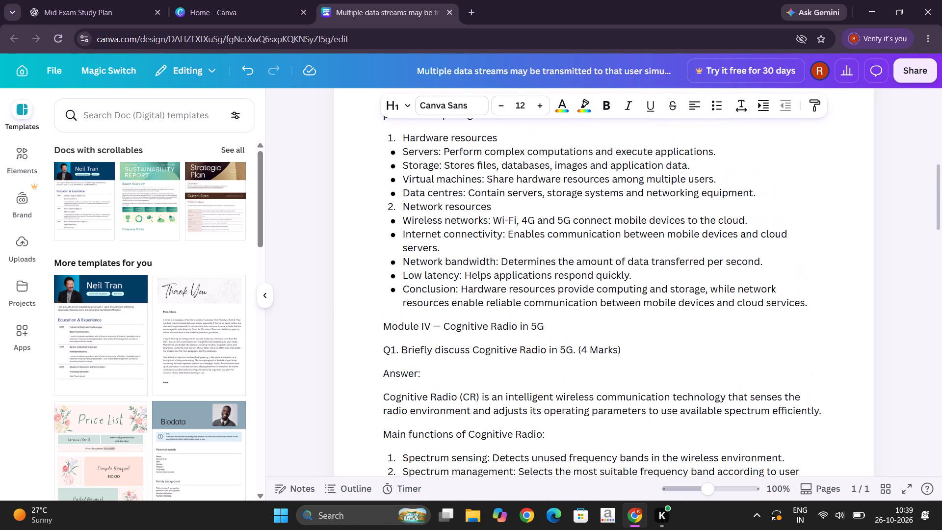
scroll(394, 230, up, 3)
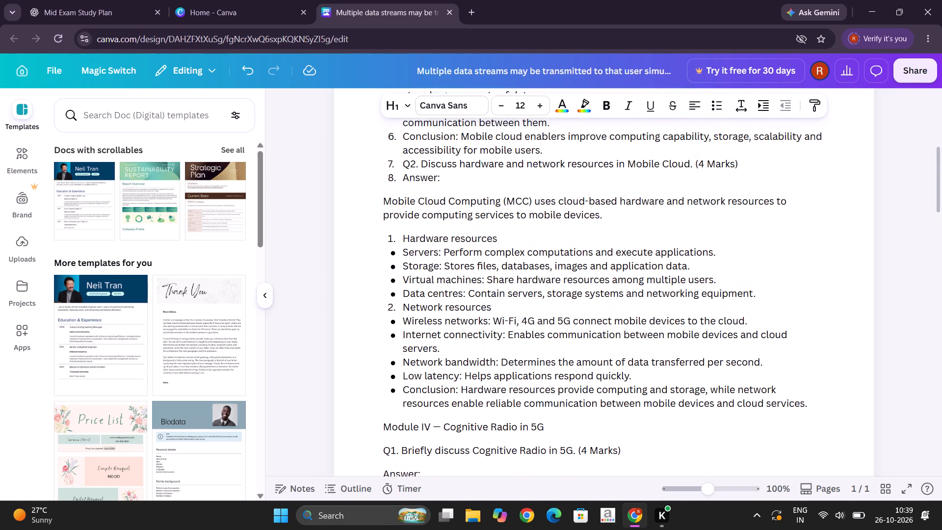
scroll(394, 230, up, 3)
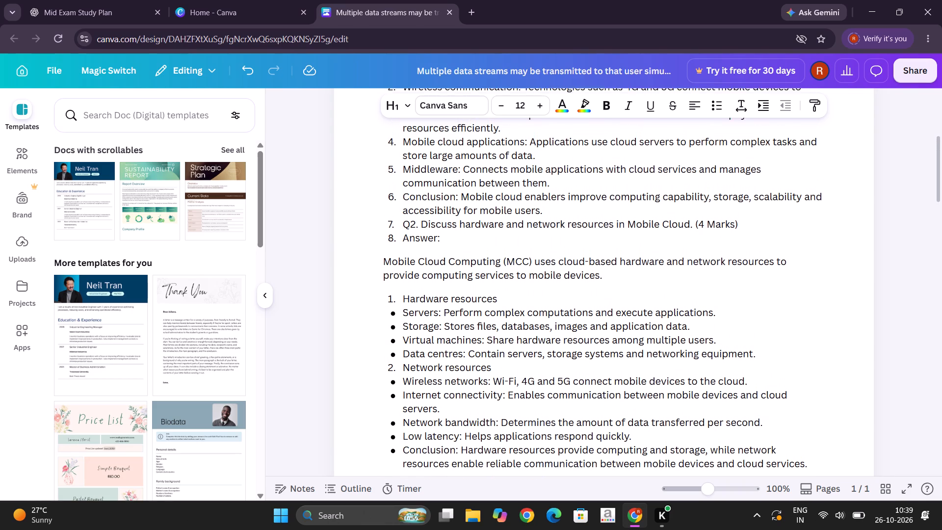
scroll(394, 230, up, 2)
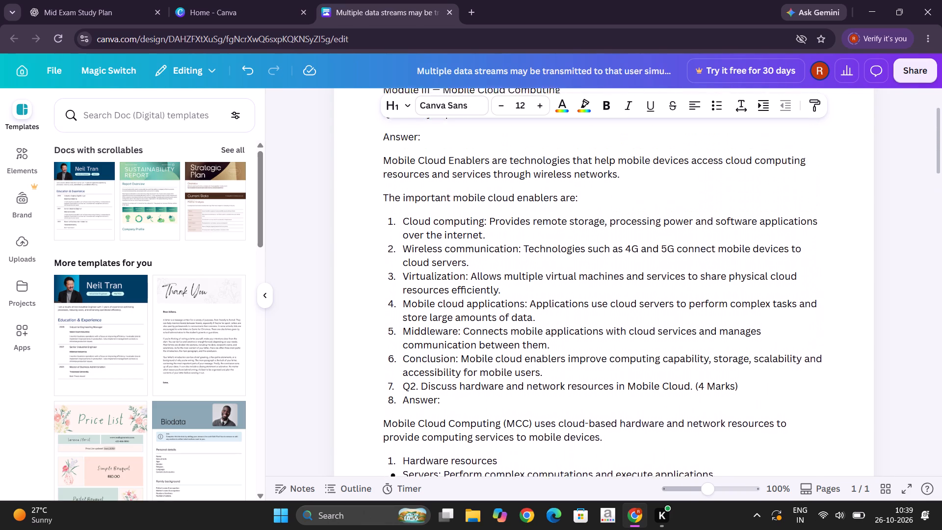
scroll(394, 230, up, 1)
Delete the DSA conclusion bullet above the "Module V — Massive MIMO" heading, leaving an unbulleted empty line in its place.
scroll(394, 230, down, 8)
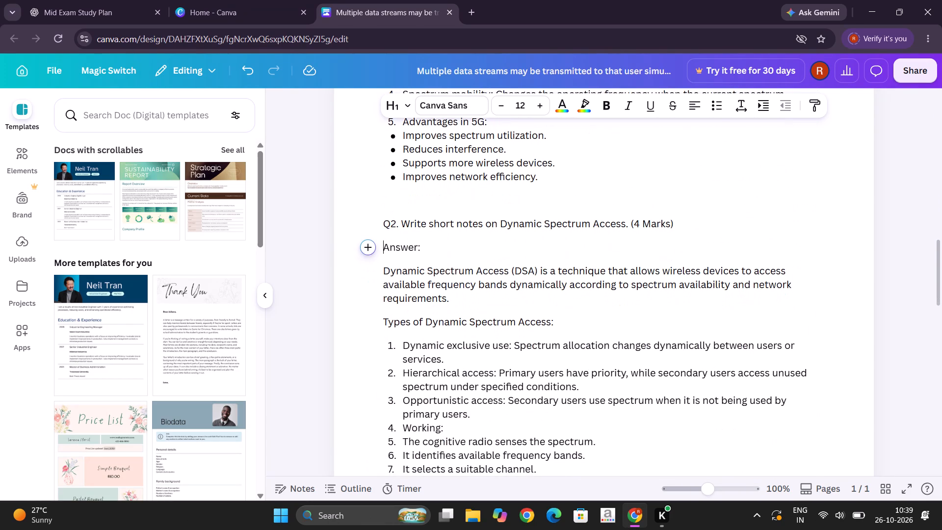
scroll(394, 230, down, 1)
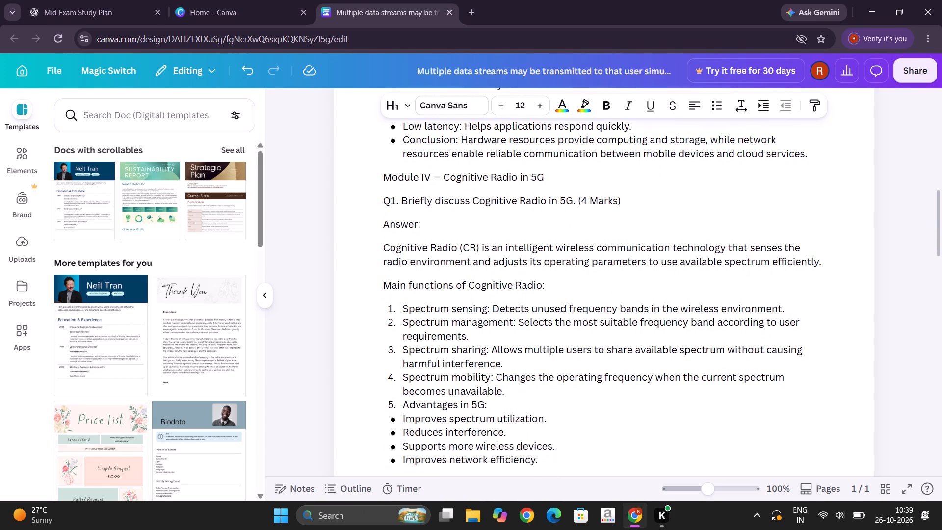
scroll(394, 230, down, 1)
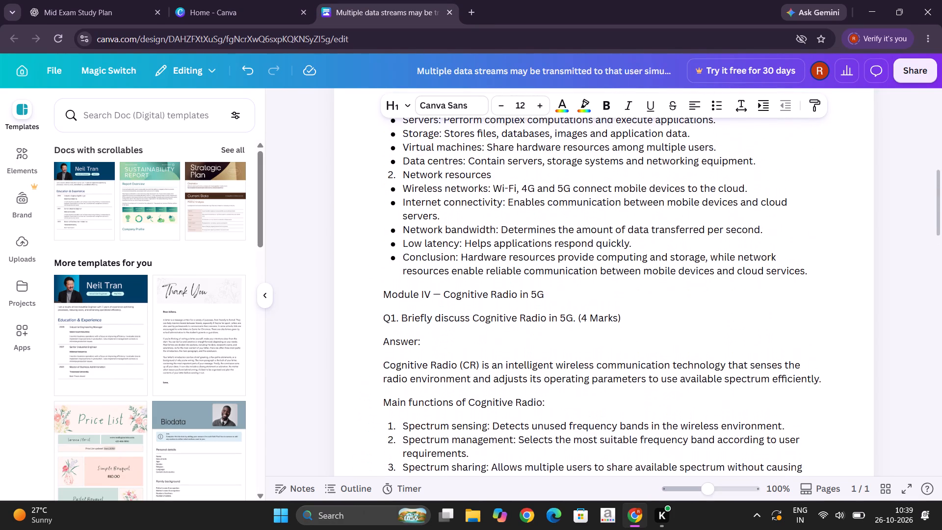
scroll(394, 230, down, 2)
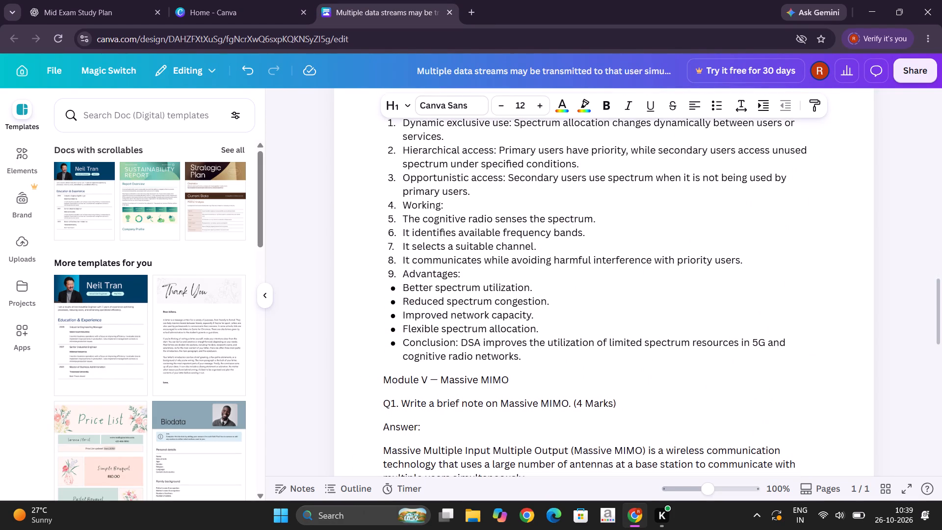
click(392, 344)
drag(392, 344, 410, 352)
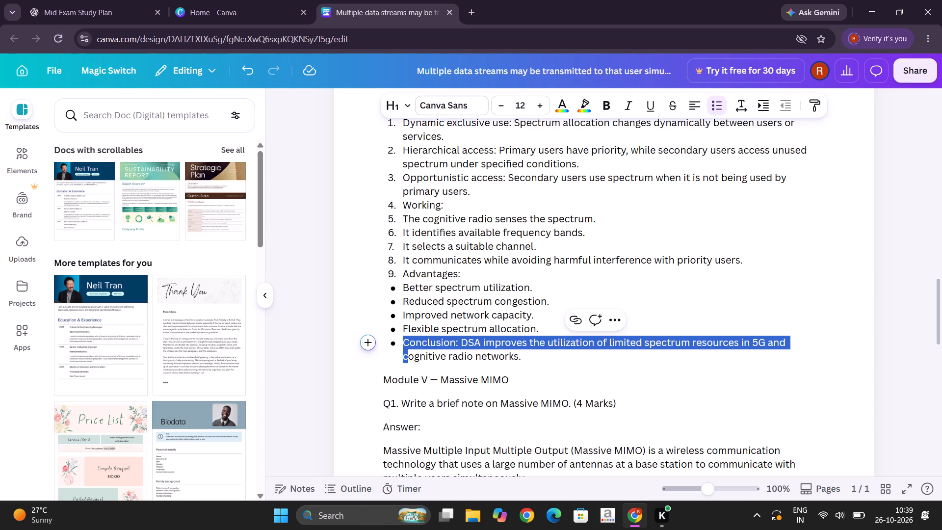
drag(410, 352, 525, 359)
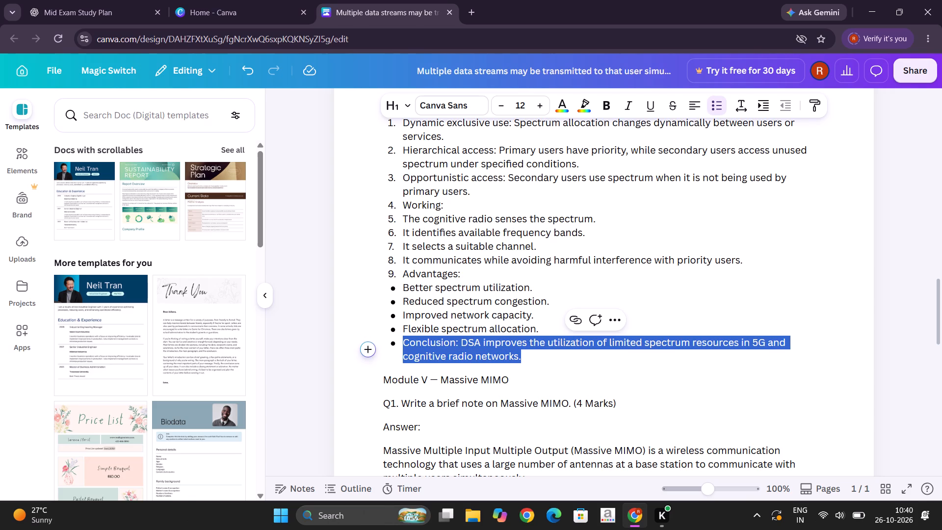
key(BackSpace)
key(BackSpace)
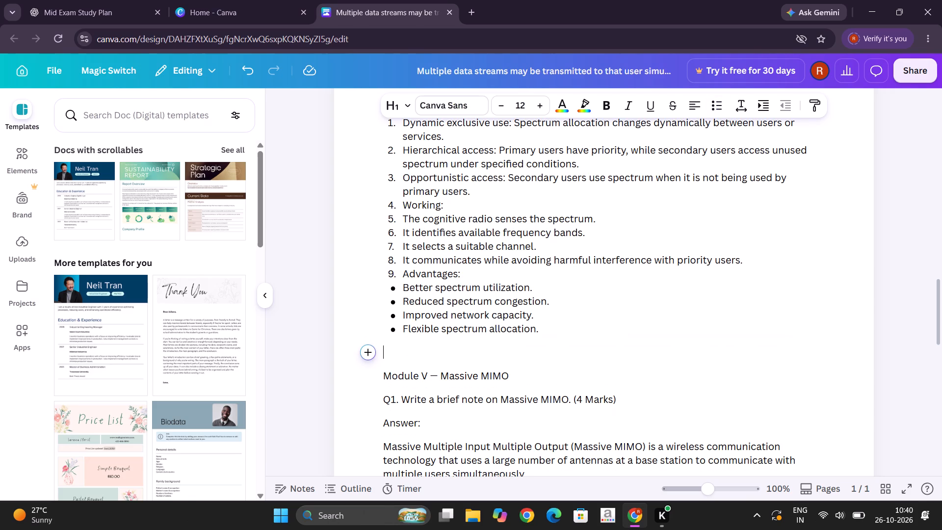
Delete the conclusion paragraph comparing SU-MIMO and MU-MIMO at the end of the document.
scroll(572, 334, down, 2)
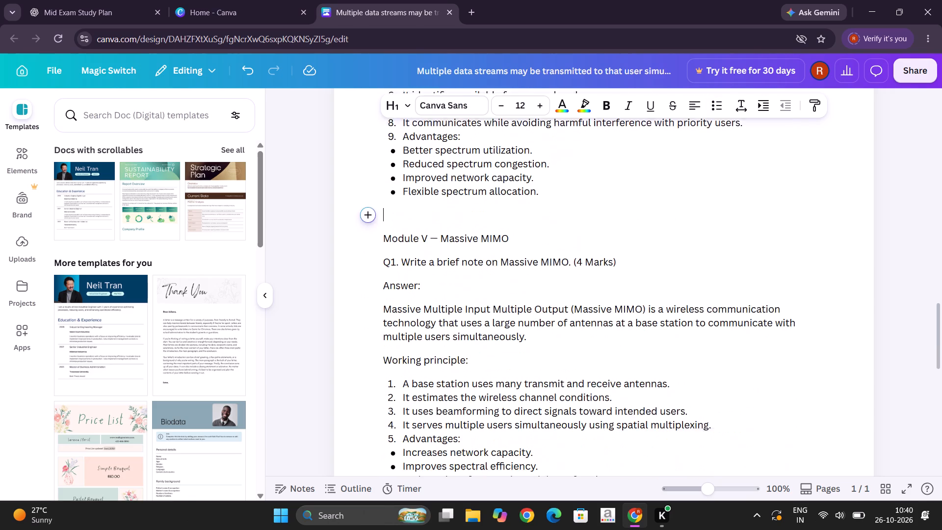
scroll(572, 334, down, 9)
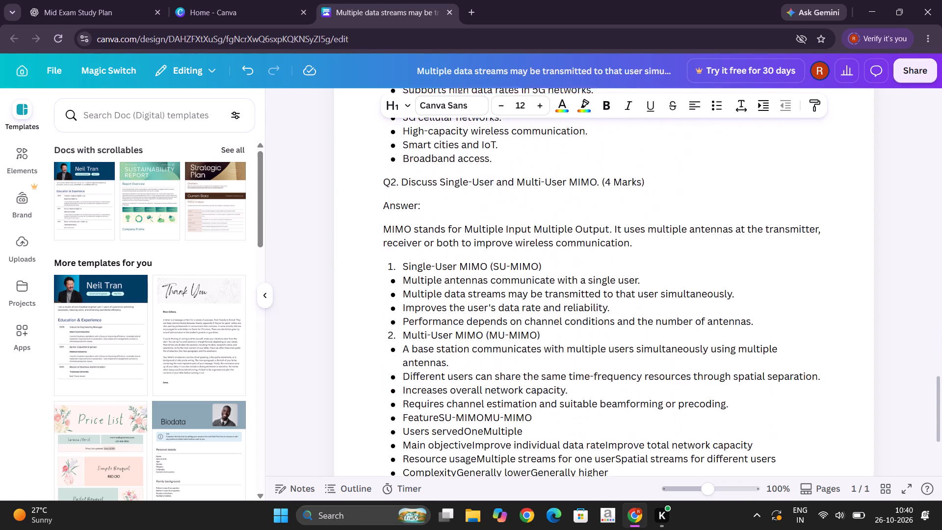
scroll(572, 334, down, 3)
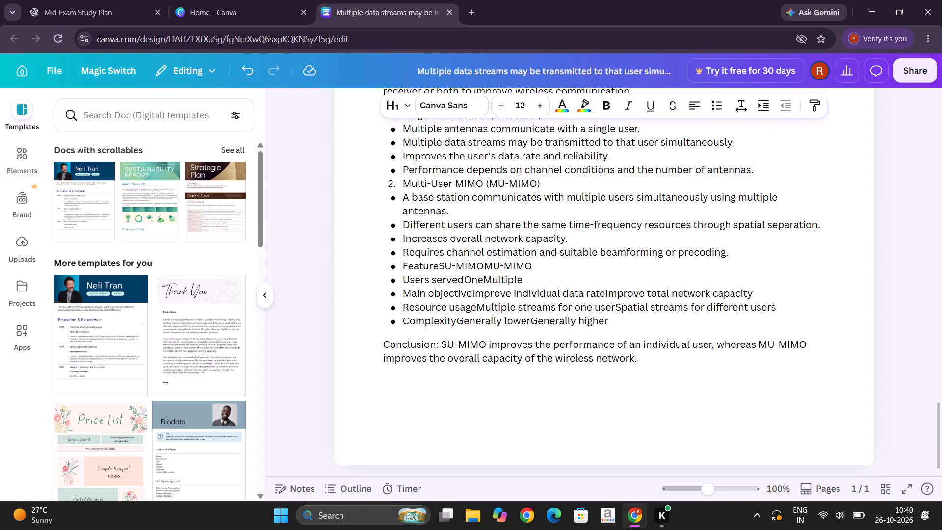
drag(383, 341, 541, 371)
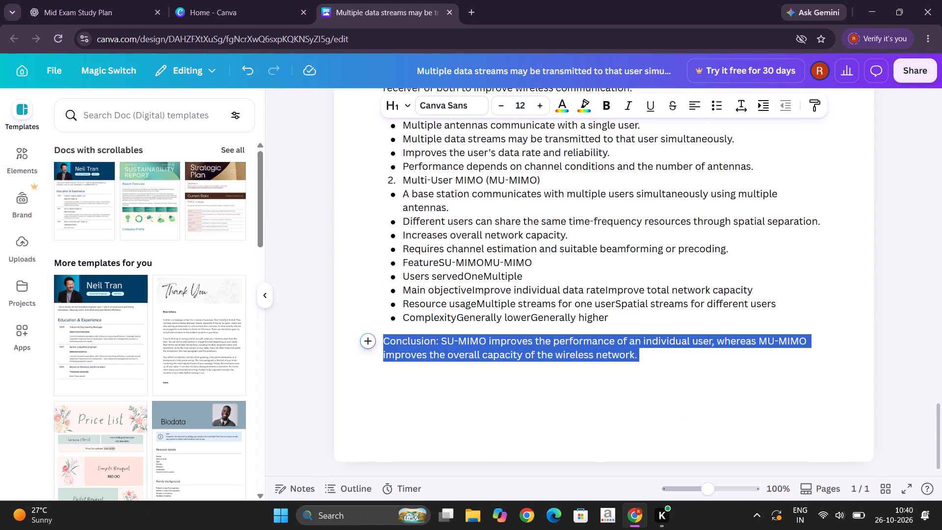
drag(541, 371, 624, 373)
key(BackSpace)
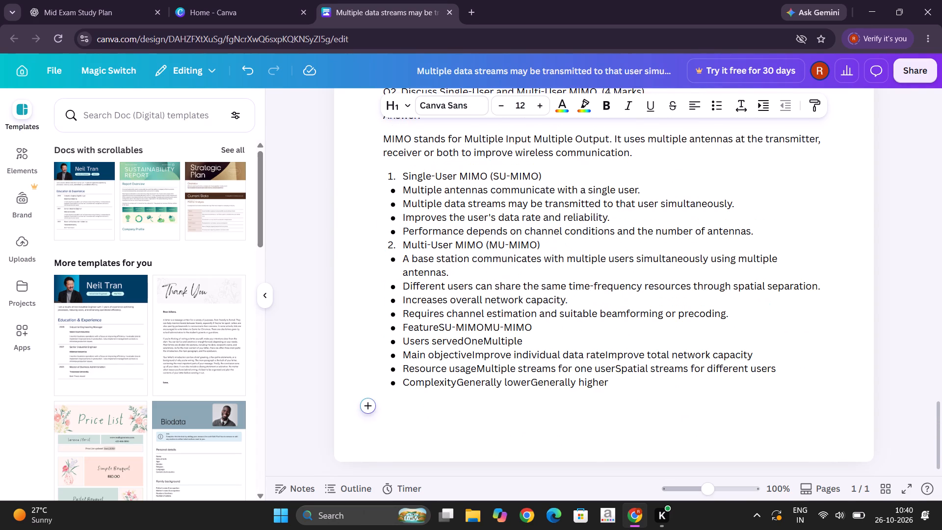
Review the Module V, Module IV and Module III answers back to the document's start for leftover conclusions and misnumbered question lines.
scroll(603, 283, up, 2)
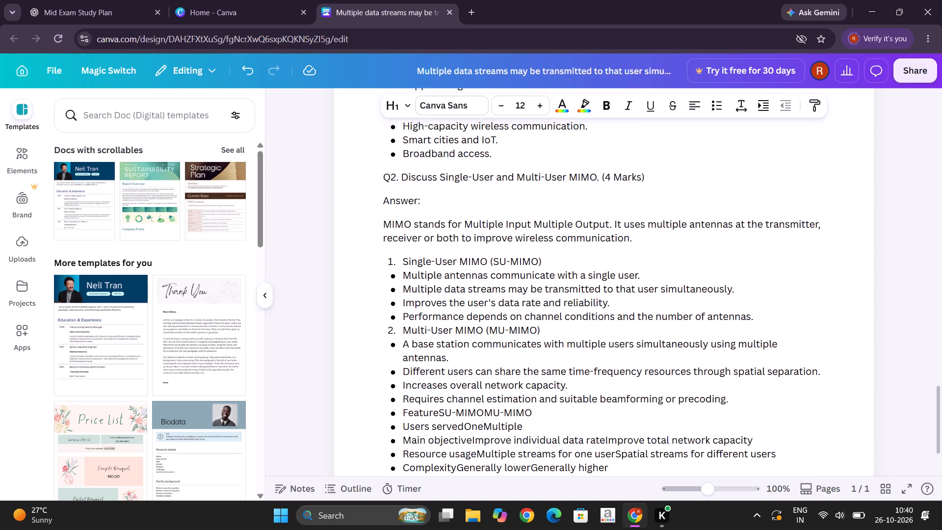
scroll(603, 283, up, 5)
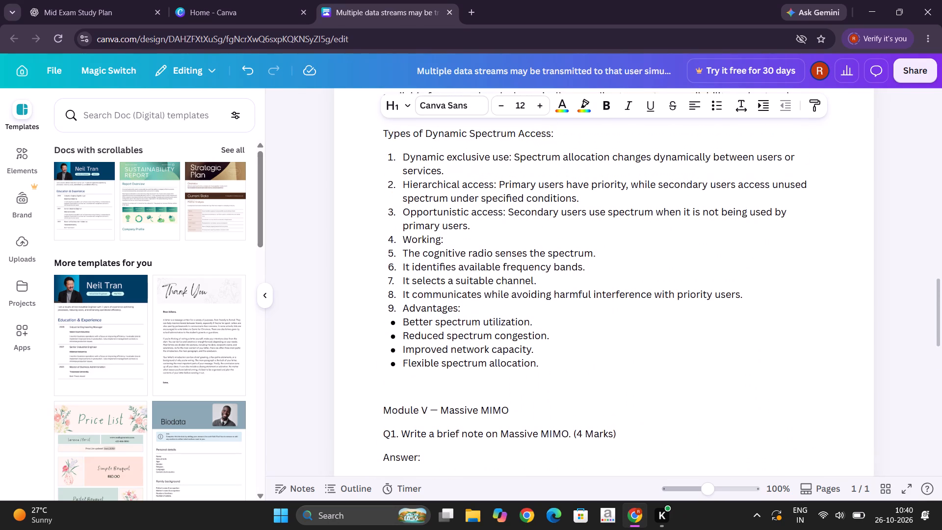
scroll(603, 283, up, 4)
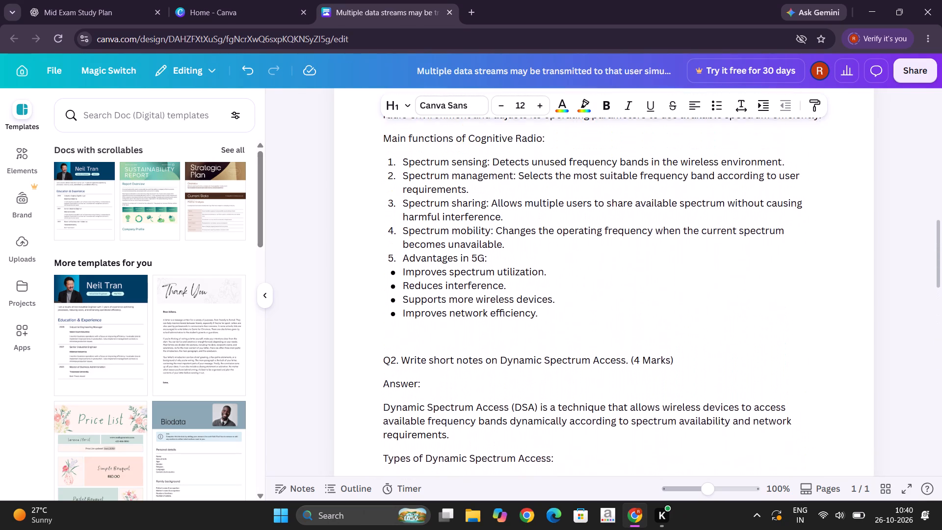
scroll(603, 283, up, 4)
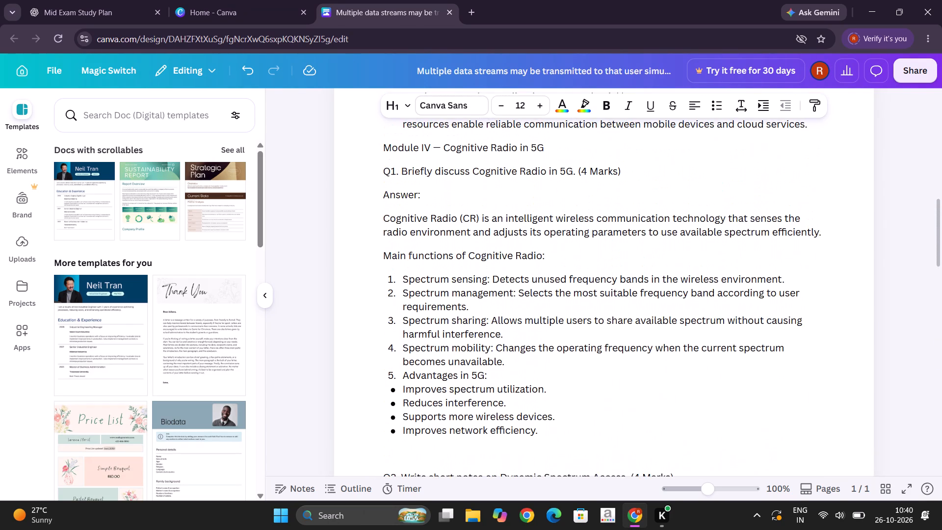
scroll(603, 283, up, 2)
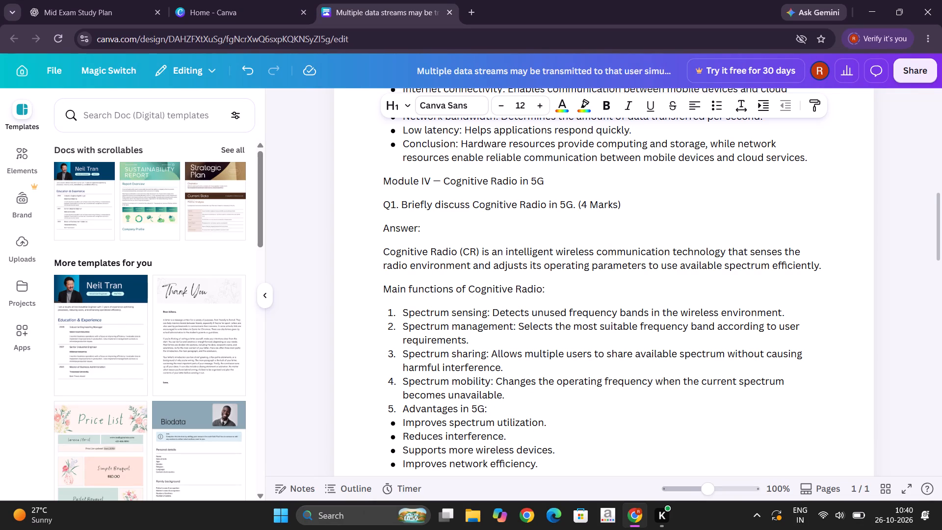
scroll(516, 254, up, 3)
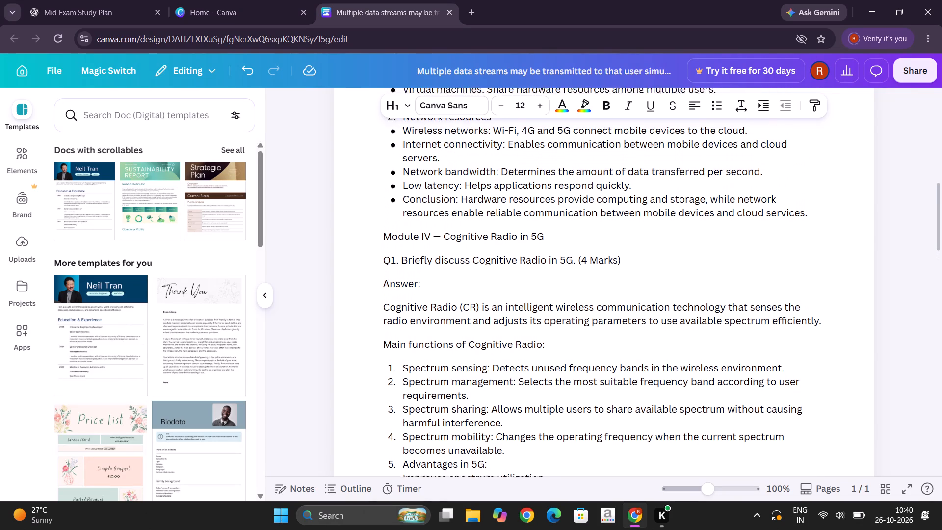
scroll(498, 237, up, 4)
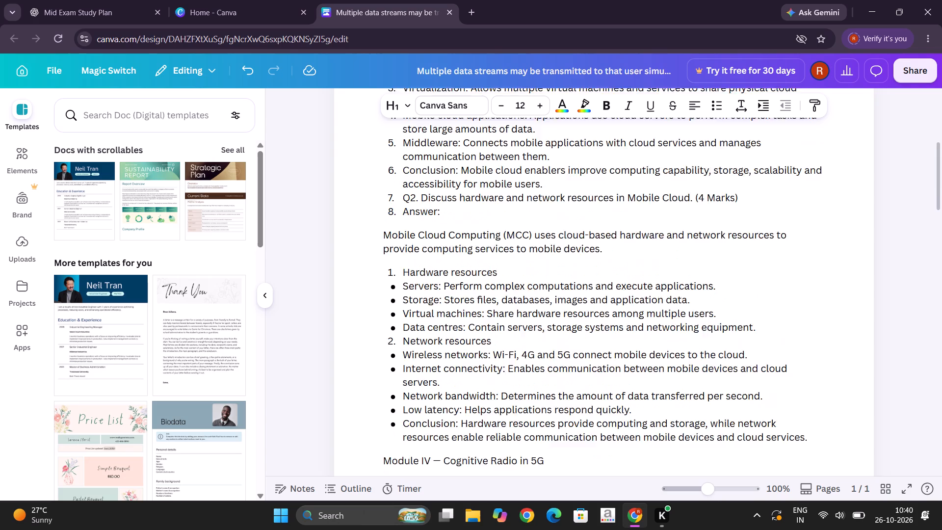
scroll(498, 237, up, 4)
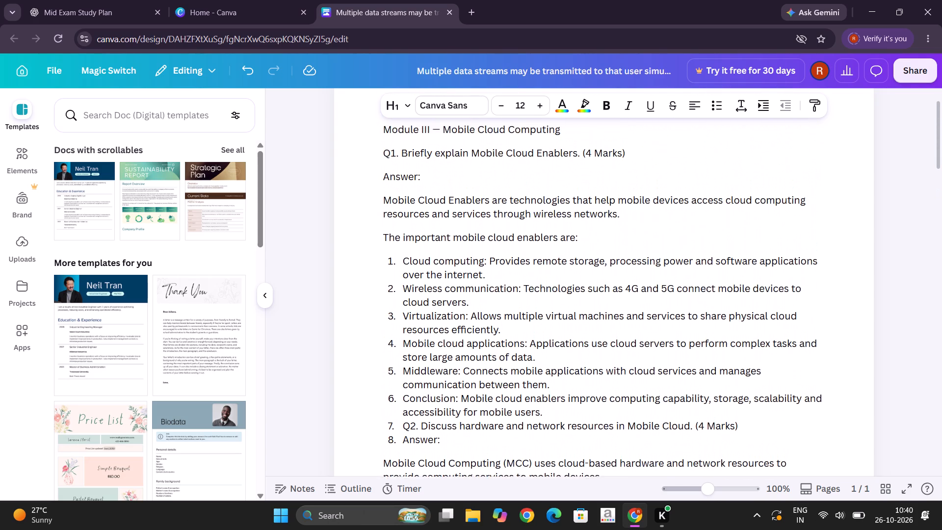
scroll(498, 237, up, 2)
Delete the numbered Mobile Cloud Enablers conclusion above the Q2 hardware and network resources question, leaving an unnumbered empty line in its place.
scroll(498, 237, down, 1)
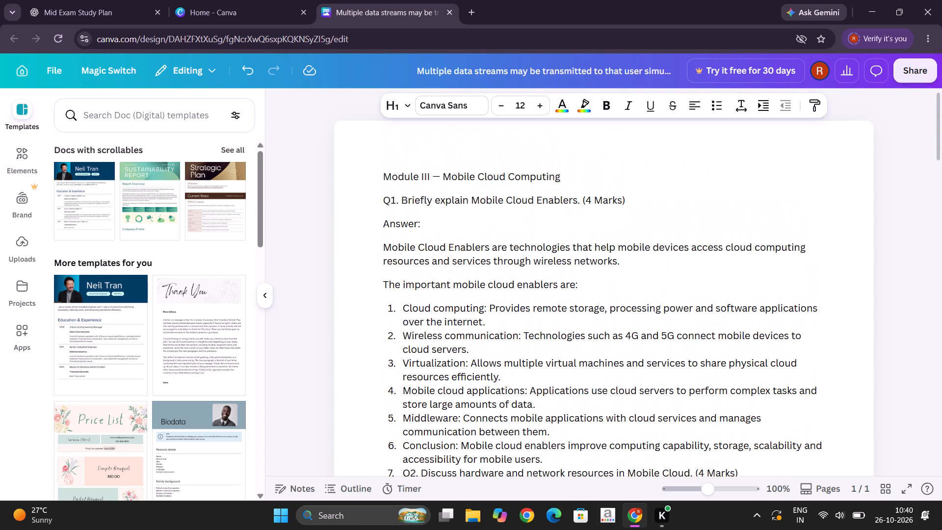
scroll(498, 237, down, 2)
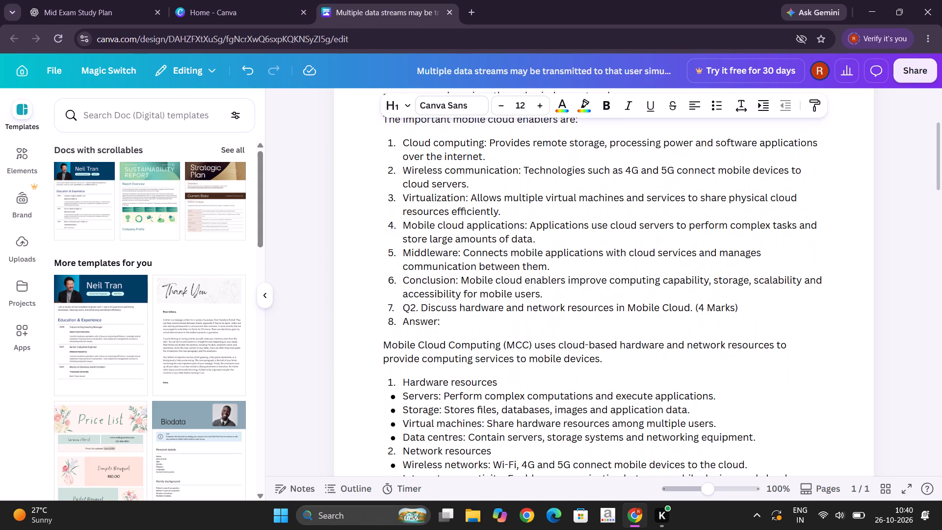
scroll(498, 237, down, 2)
scroll(498, 237, up, 1)
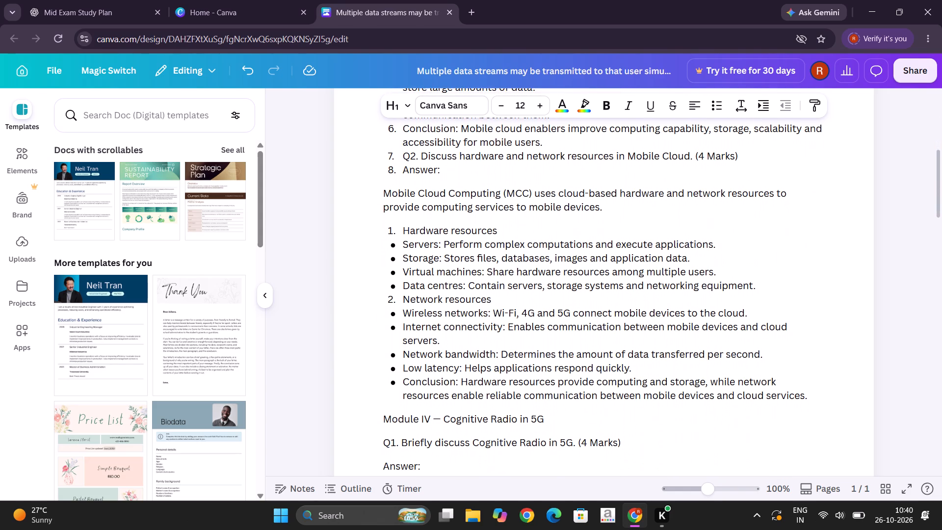
scroll(498, 237, up, 1)
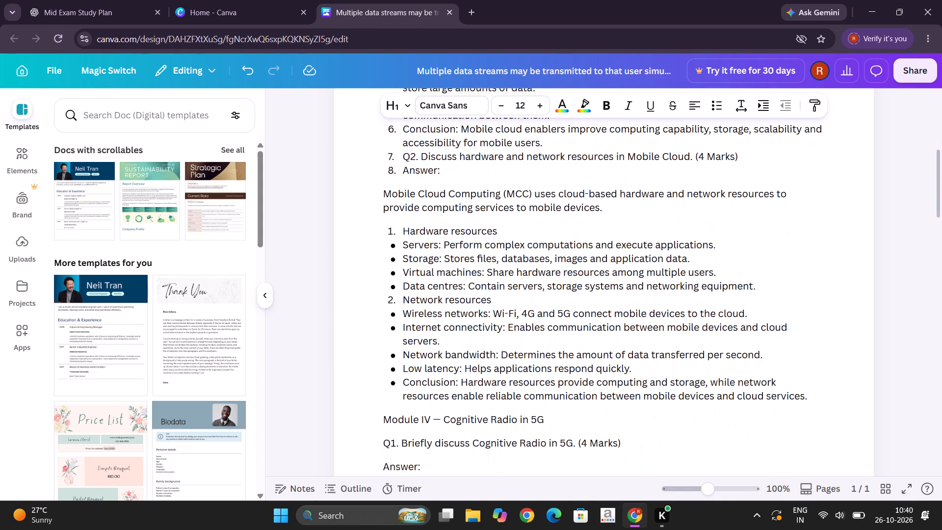
scroll(498, 237, up, 1)
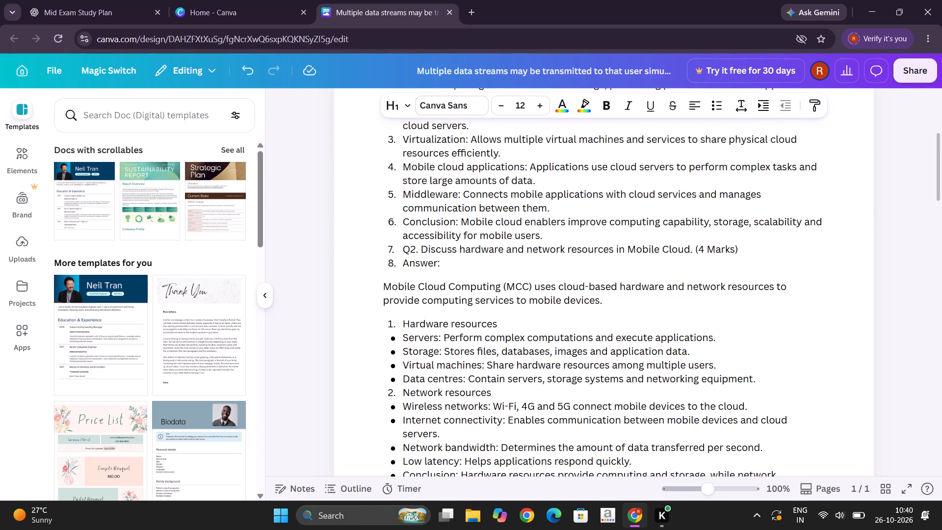
click(386, 221)
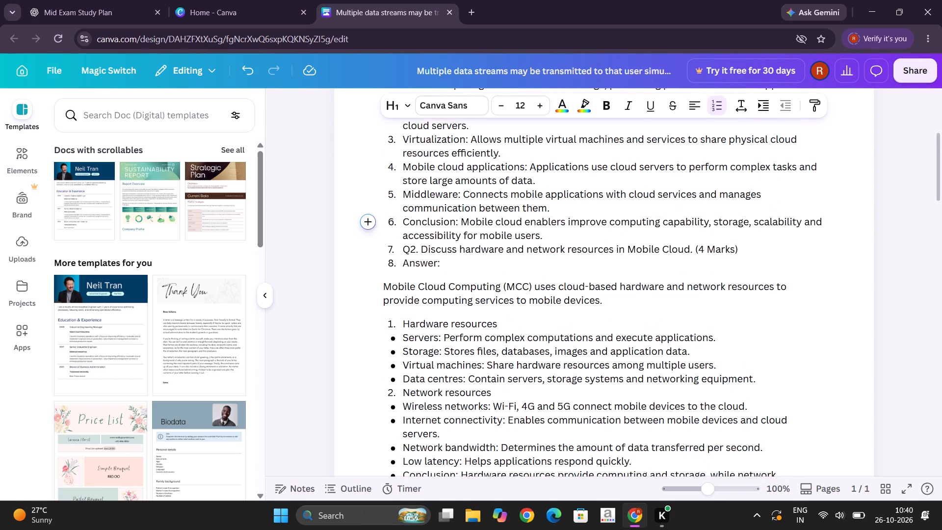
drag(386, 221, 532, 238)
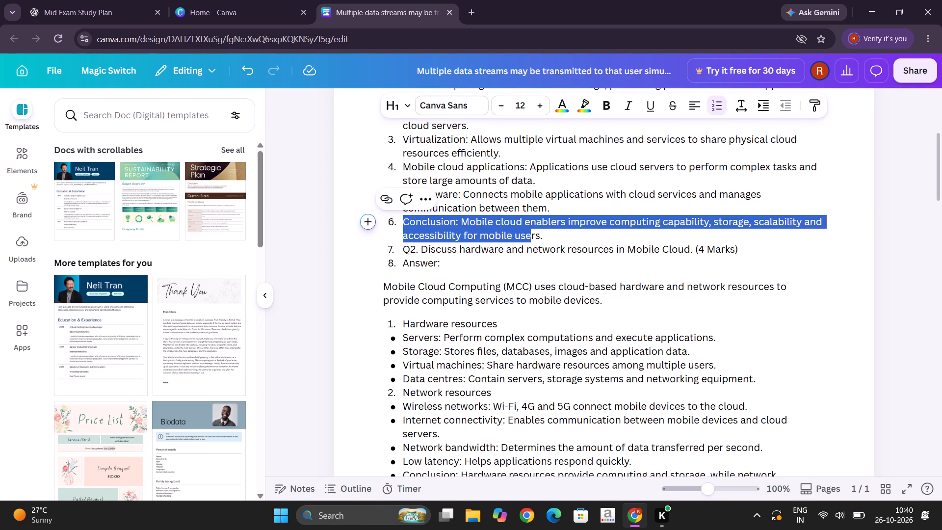
drag(532, 238, 542, 238)
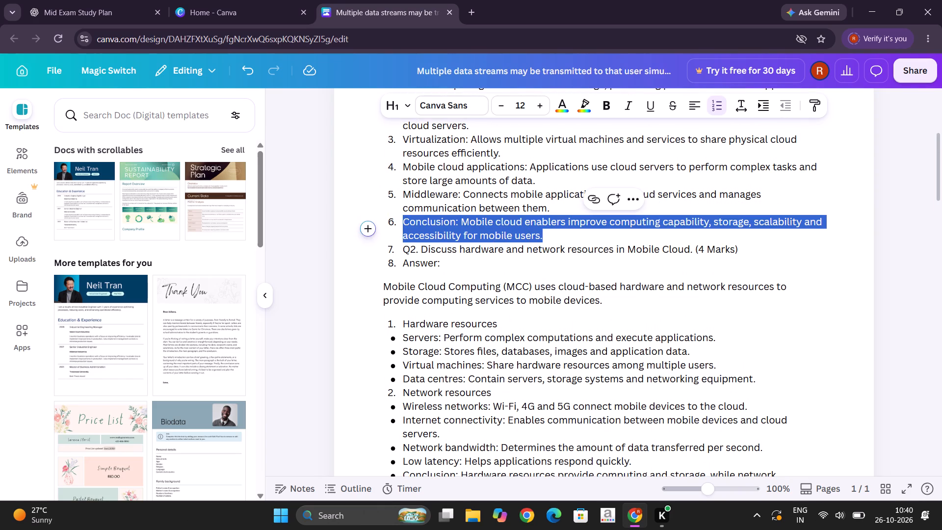
key(BackSpace)
key(BackSpace)
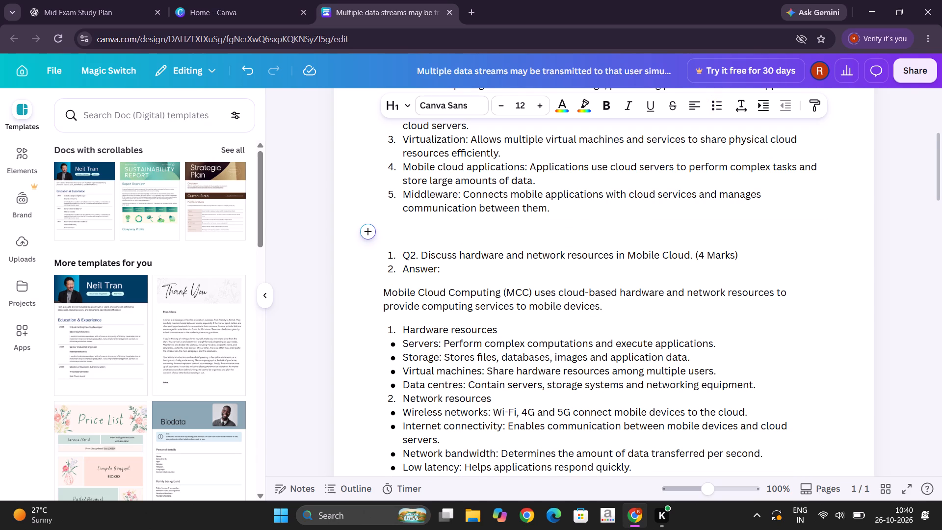
Turn the numbered "Q2. Discuss hardware and network resources in Mobile Cloud. (4 Marks)" and "Answer:" lines into plain paragraphs.
click(399, 255)
key(BackSpace)
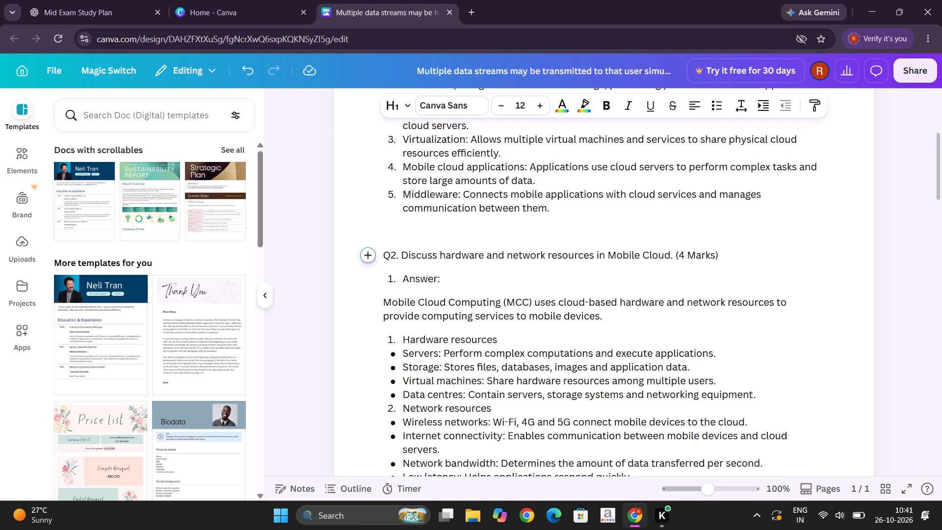
click(399, 281)
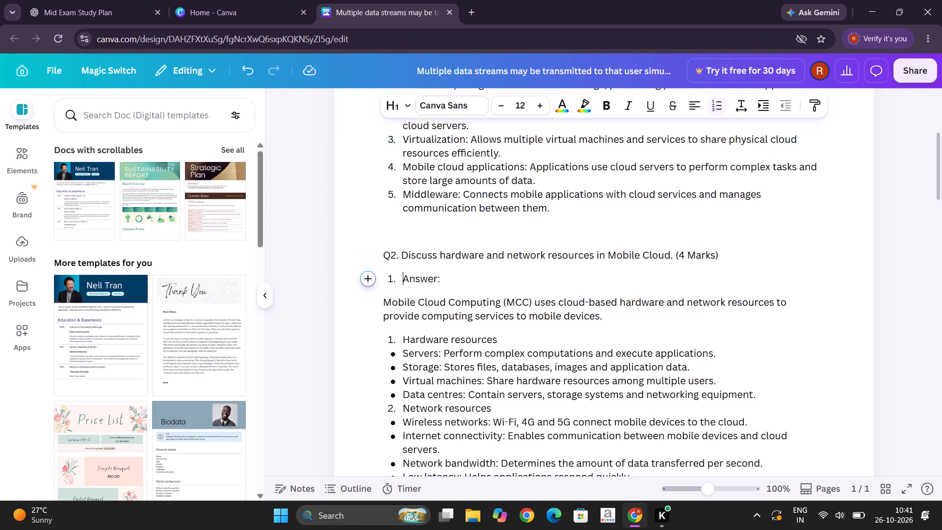
key(BackSpace)
Make "Module III" in the document's first heading bold and set its font size to 13.
scroll(435, 220, up, 2)
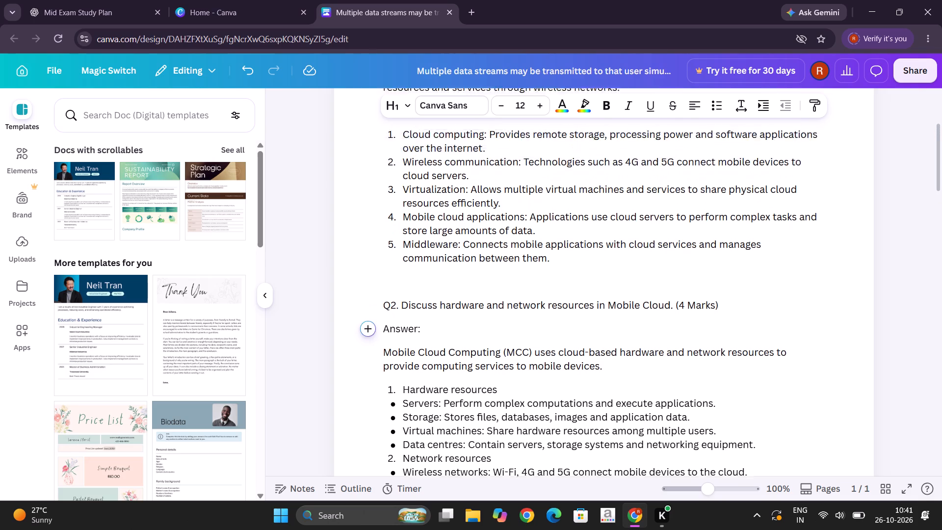
scroll(435, 220, up, 4)
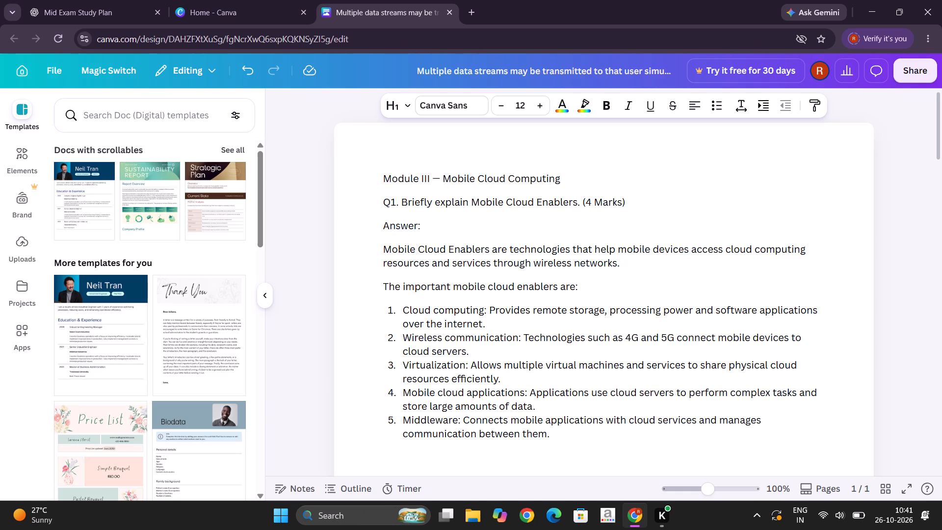
drag(384, 177, 431, 183)
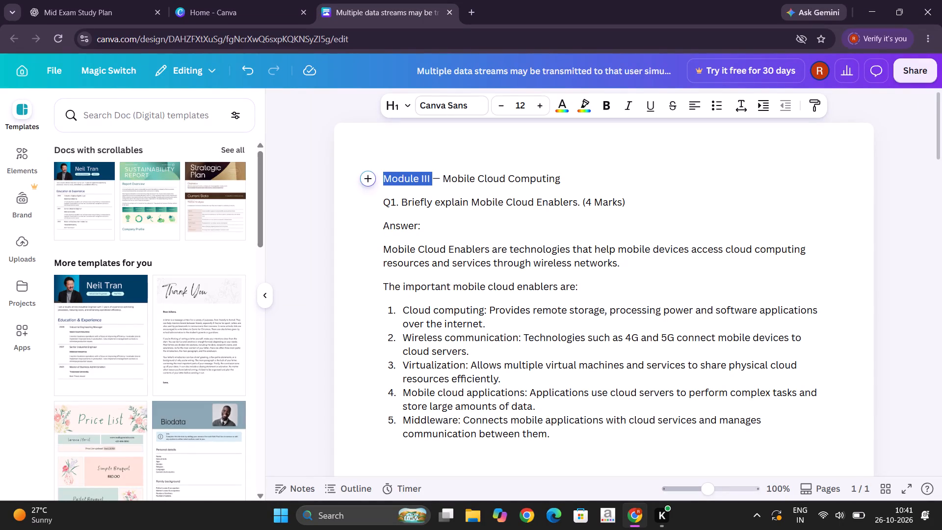
drag(431, 183, 432, 183)
click(603, 108)
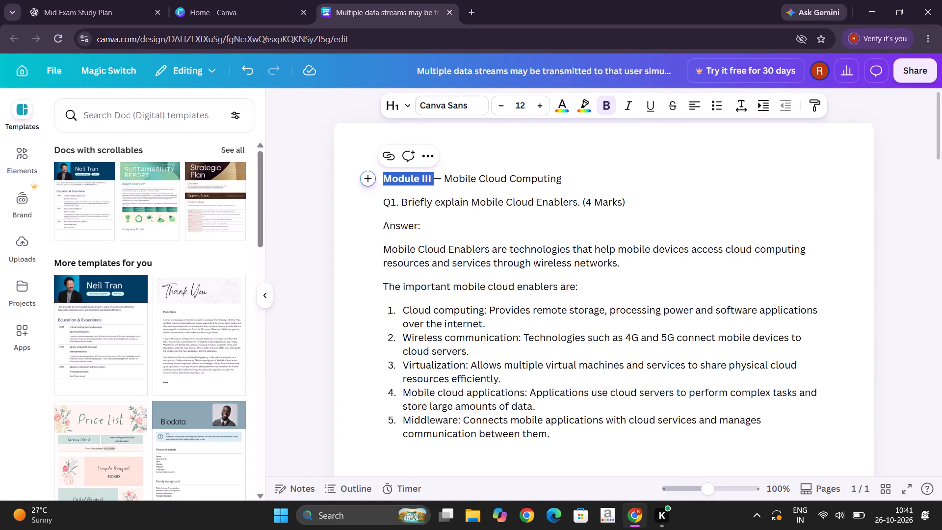
click(539, 103)
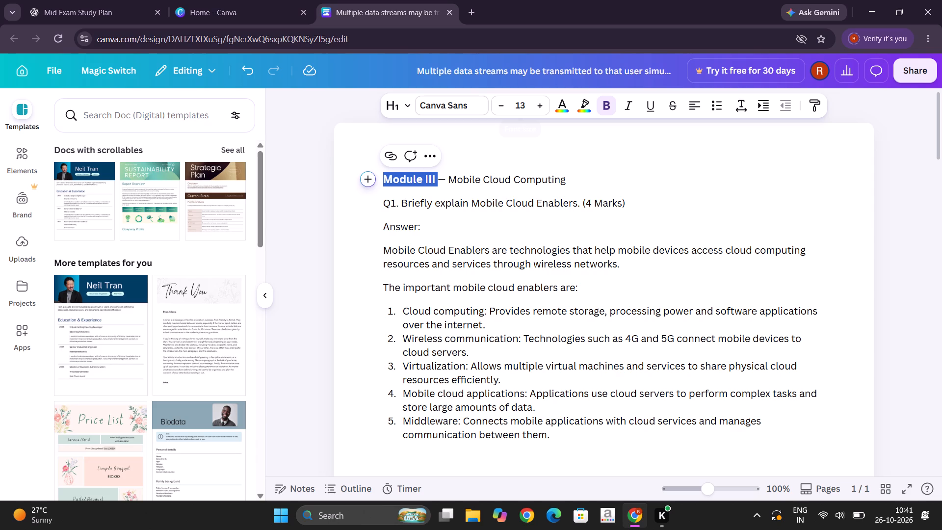
Make "Mobile Cloud Computing" in the Module III heading bold.
drag(448, 179, 557, 190)
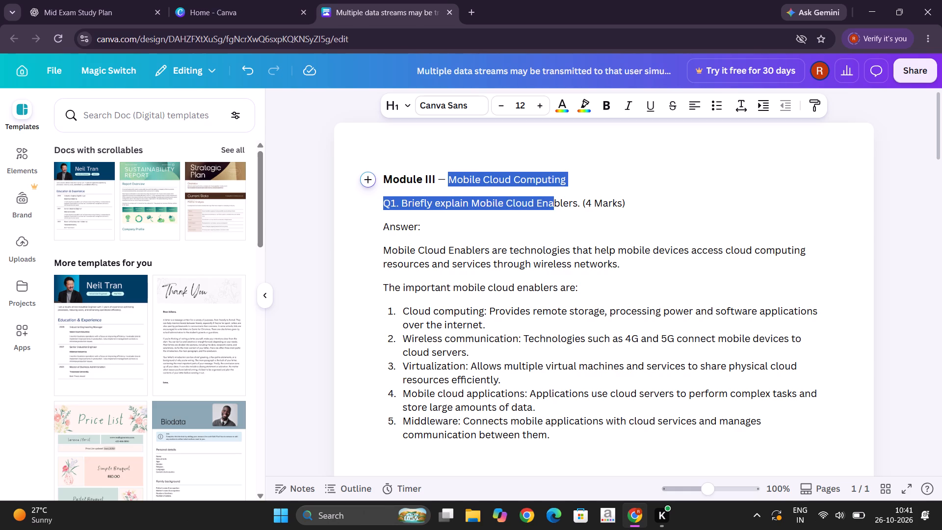
drag(557, 190, 573, 183)
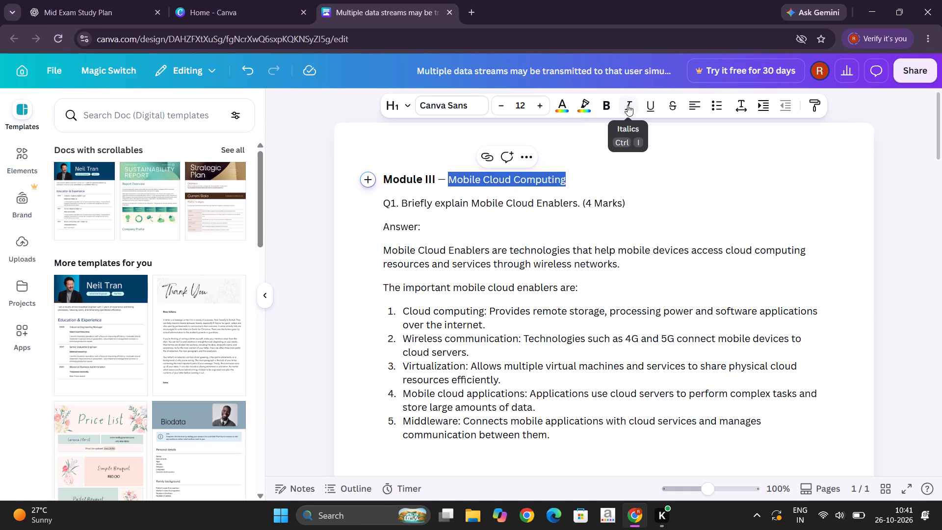
click(605, 103)
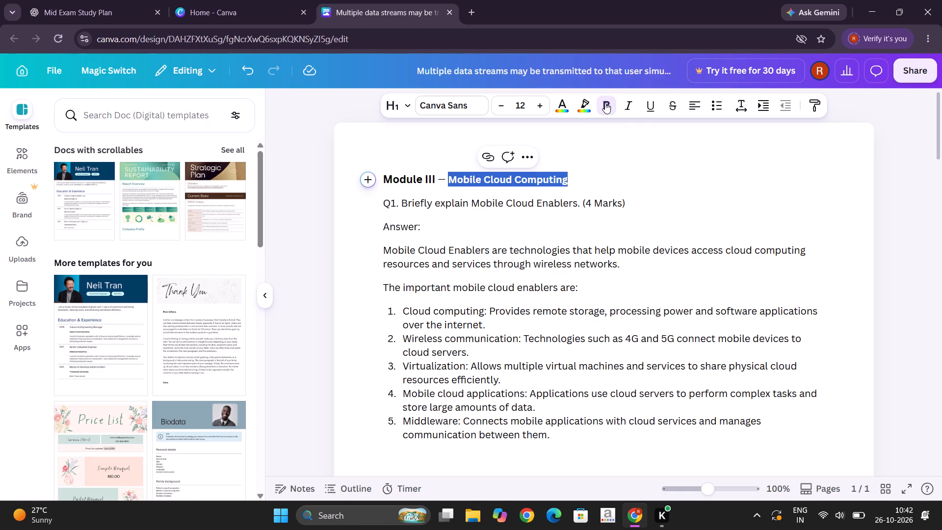
click(625, 163)
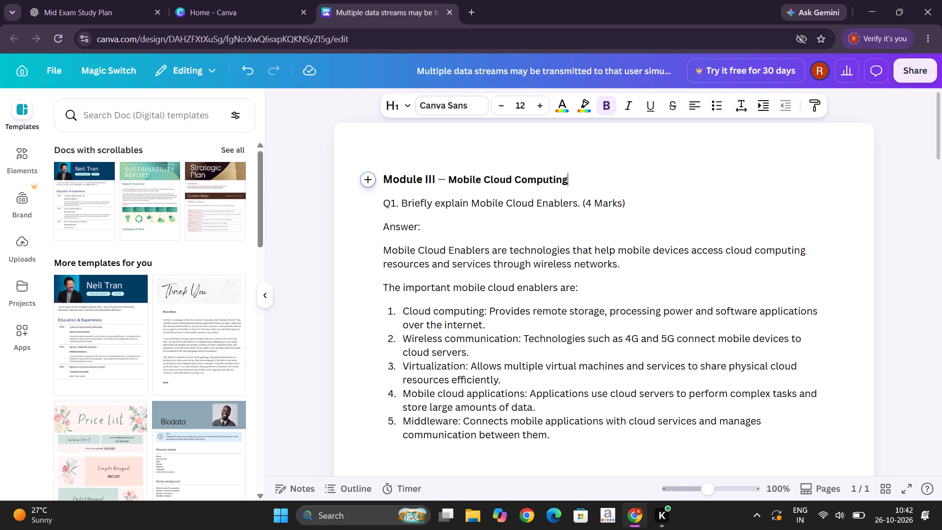
Colour the question line "Q1. Briefly explain Mobile Cloud Enablers. (4 Marks)" red.
drag(383, 204, 624, 199)
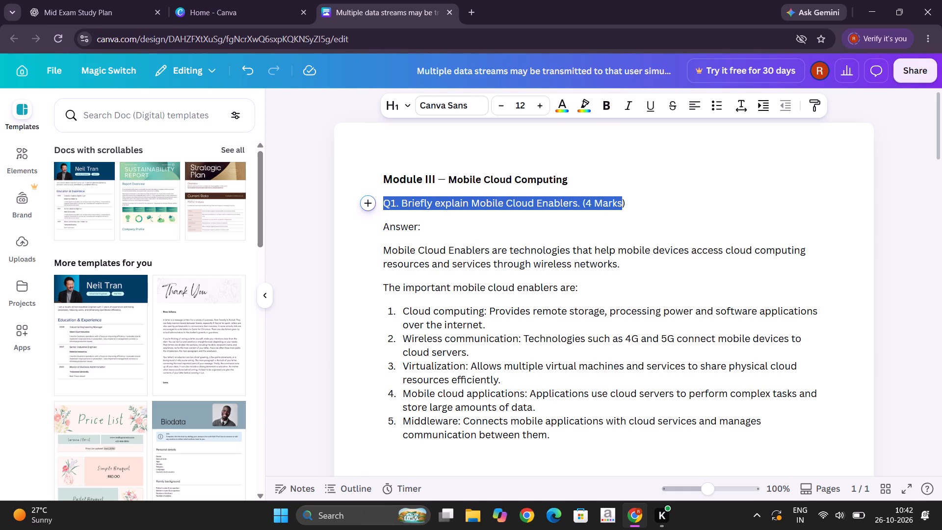
drag(624, 199, 631, 199)
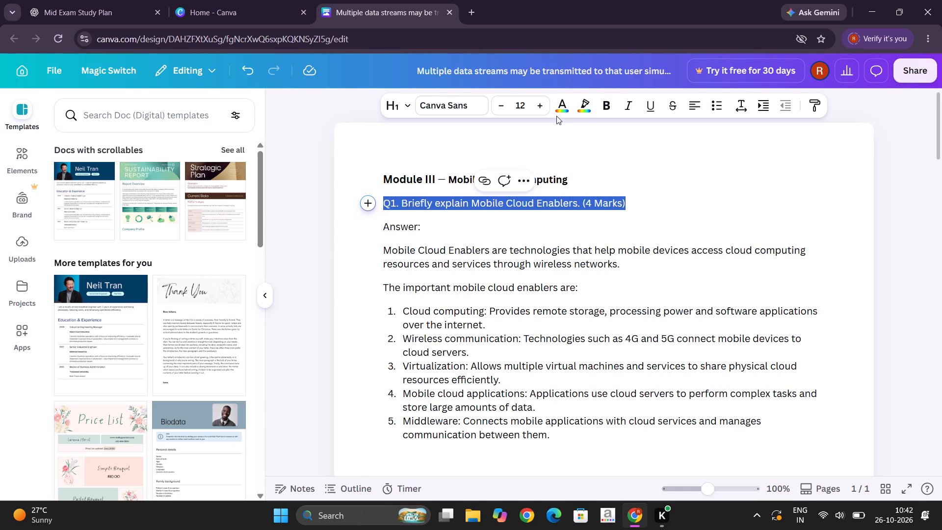
click(558, 110)
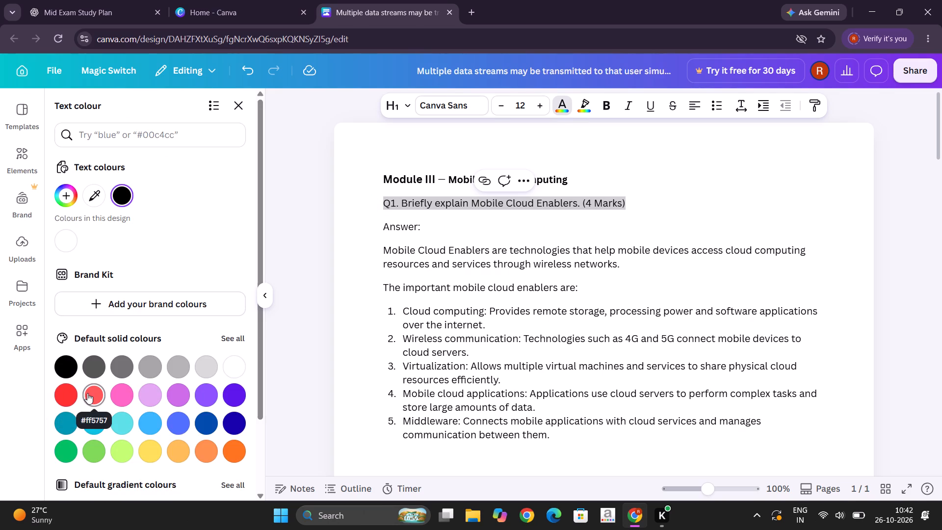
click(68, 397)
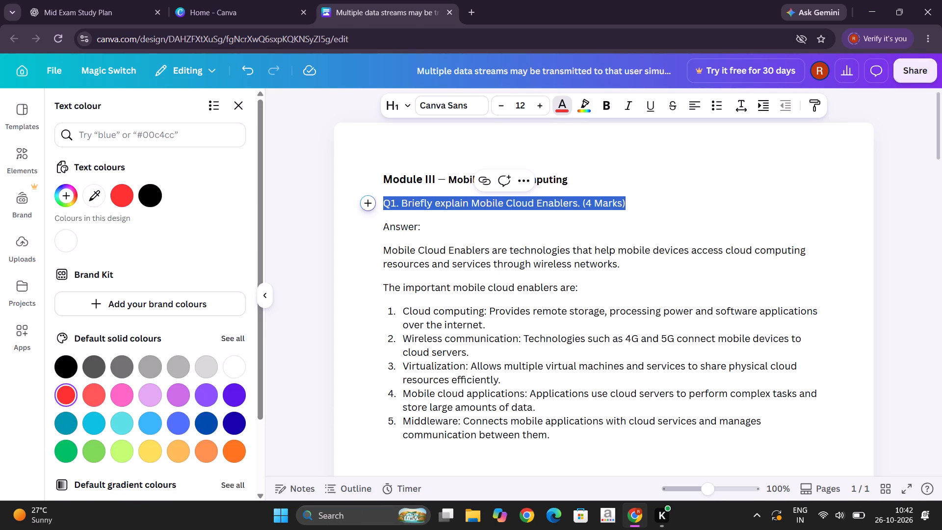
click(663, 213)
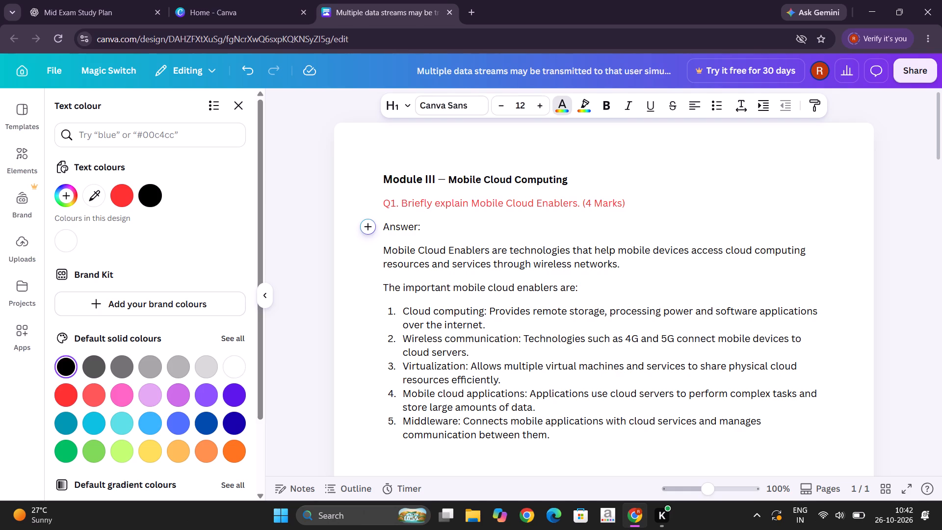
Colour the word "Answer" below the Q1 Mobile Cloud Enablers question purple (#5e17eb).
drag(382, 228, 428, 235)
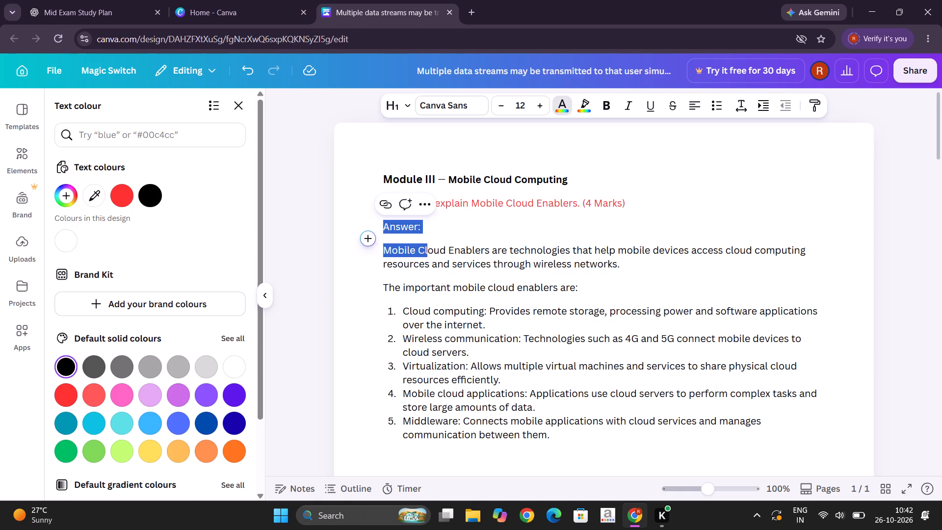
click(462, 236)
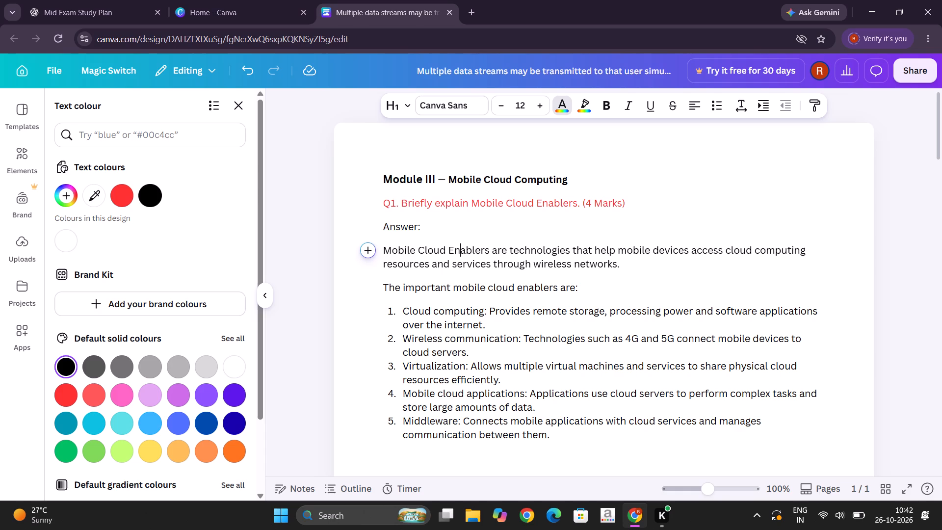
drag(384, 227, 409, 224)
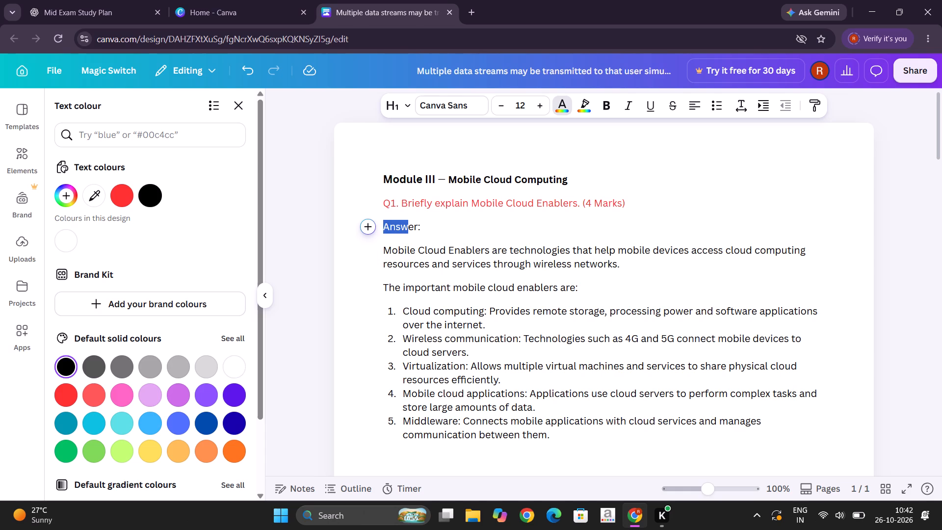
drag(409, 224, 417, 225)
drag(417, 225, 416, 225)
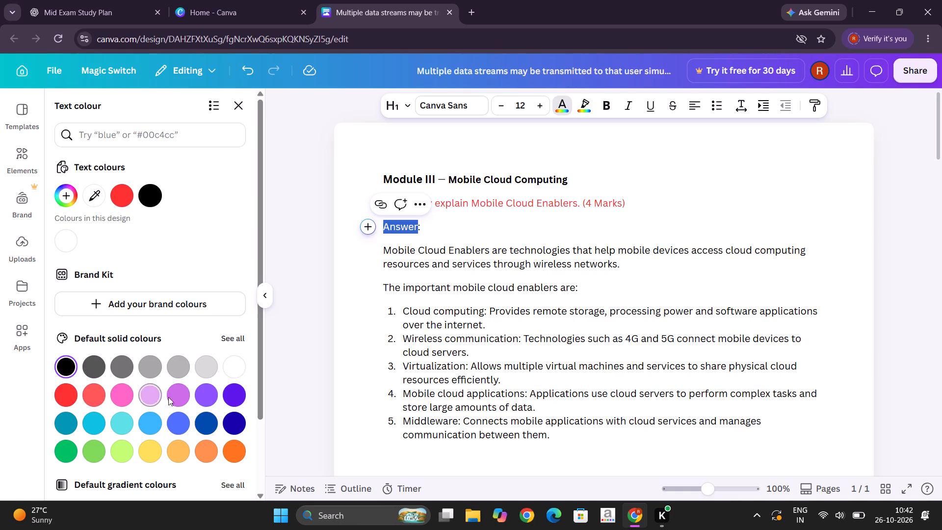
click(233, 398)
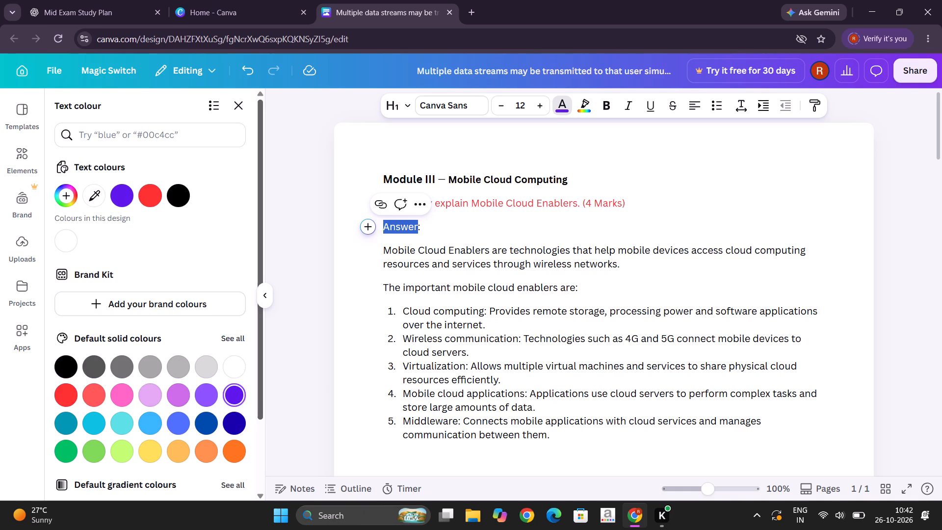
Format the lead-in line "The important mobile cloud enablers are" as black italic text.
drag(382, 288, 574, 290)
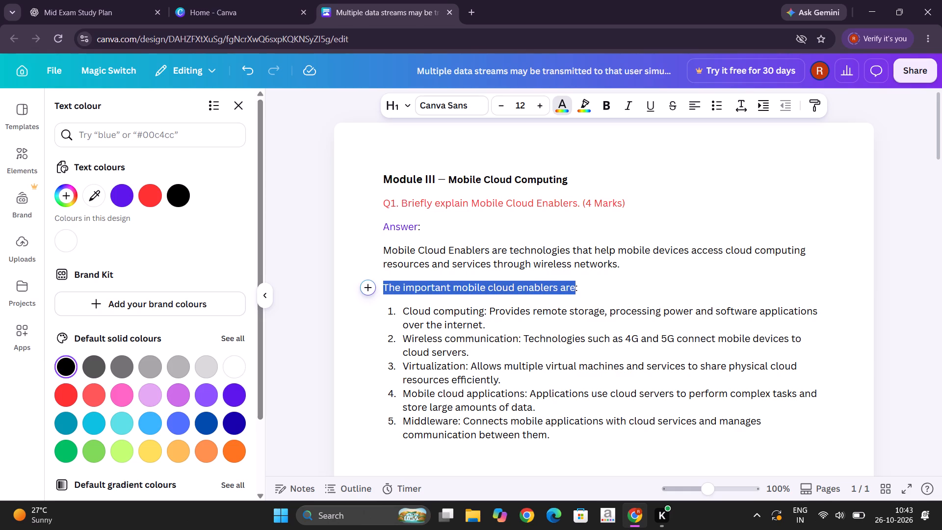
drag(574, 290, 577, 290)
drag(577, 290, 574, 289)
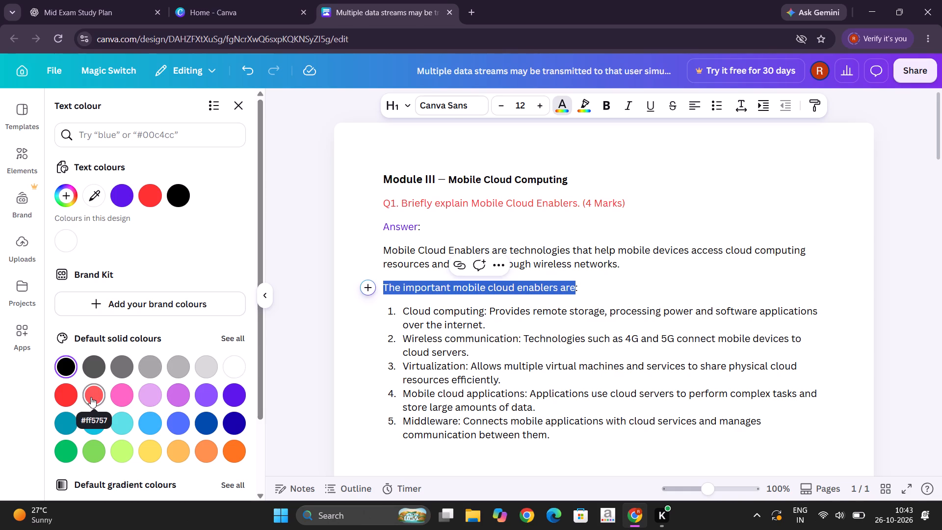
click(65, 371)
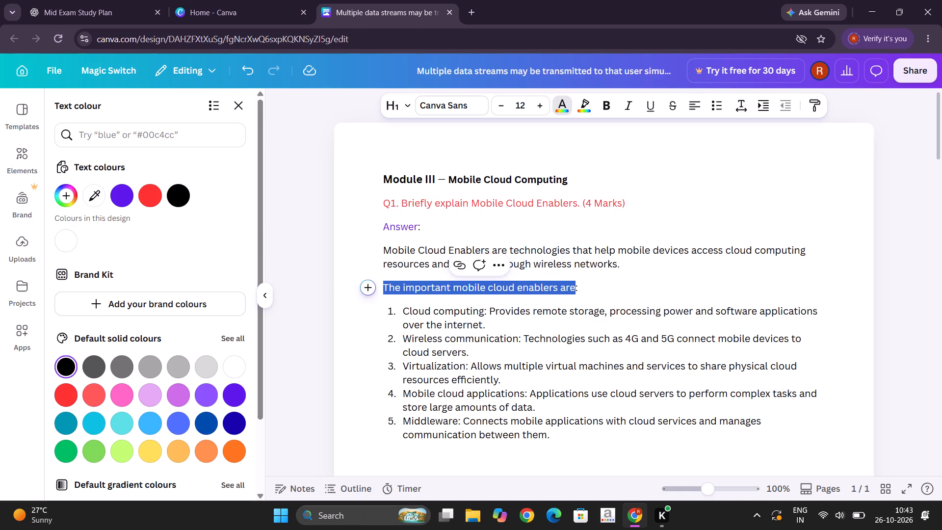
click(627, 108)
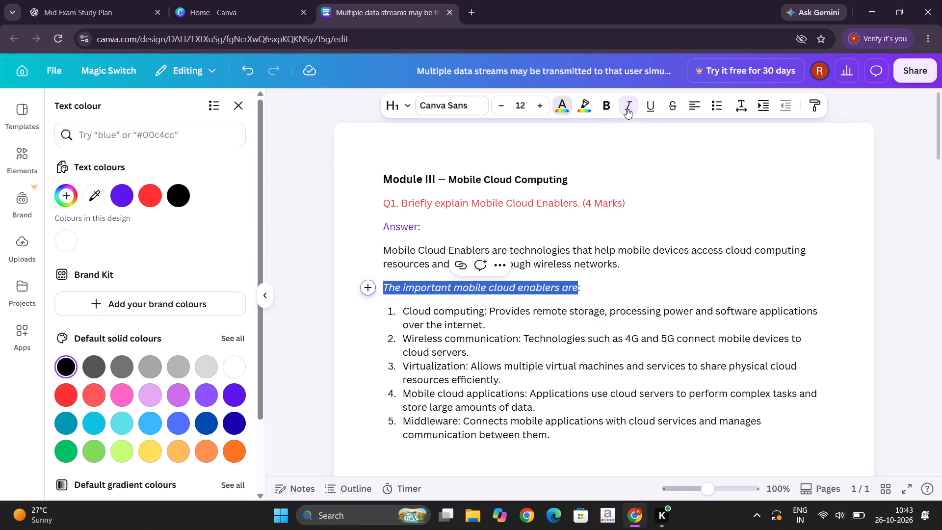
click(649, 288)
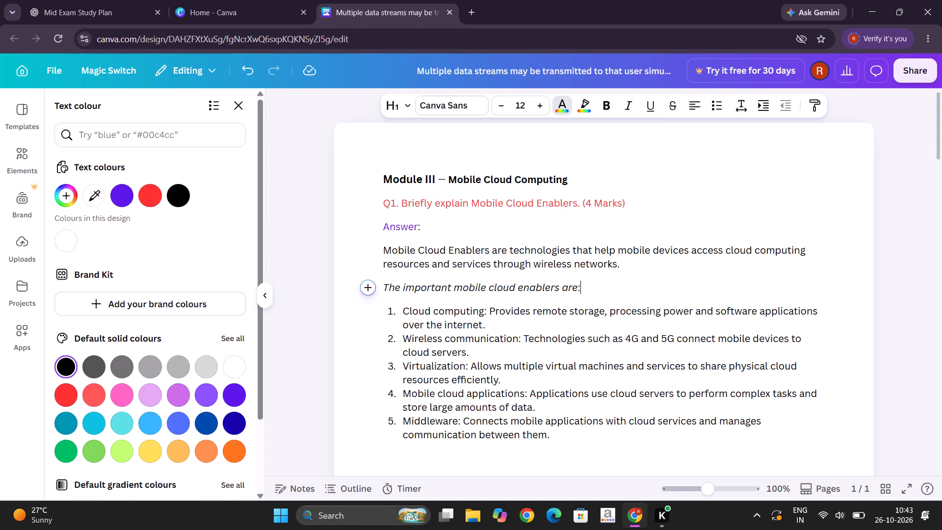
Colour the question line "Q2. Discuss hardware and network resources in Mobile Cloud. (4 Marks)" red.
scroll(496, 346, down, 3)
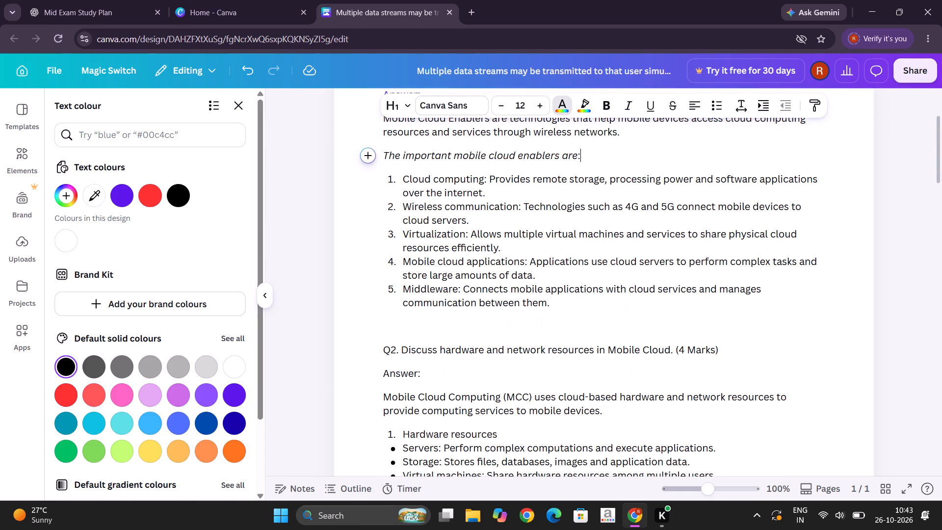
scroll(496, 346, down, 1)
scroll(496, 346, up, 1)
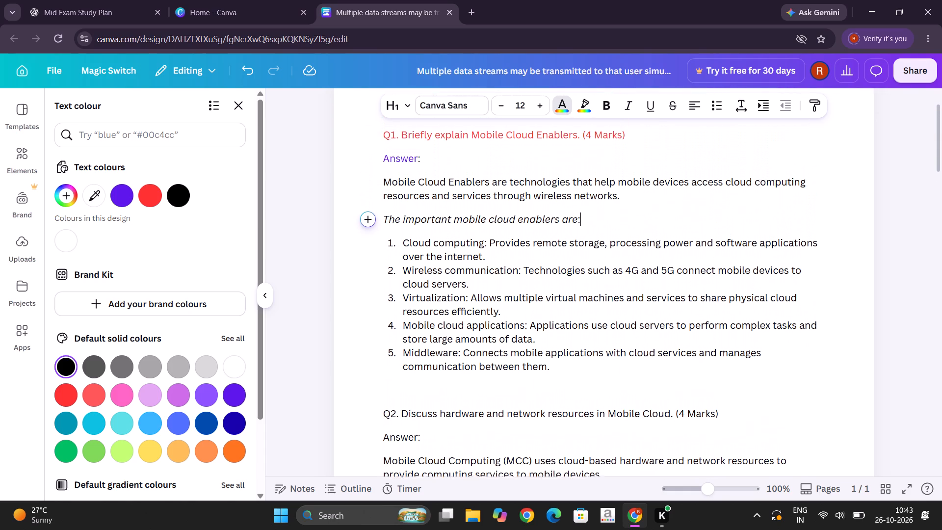
scroll(496, 346, up, 1)
scroll(496, 346, down, 3)
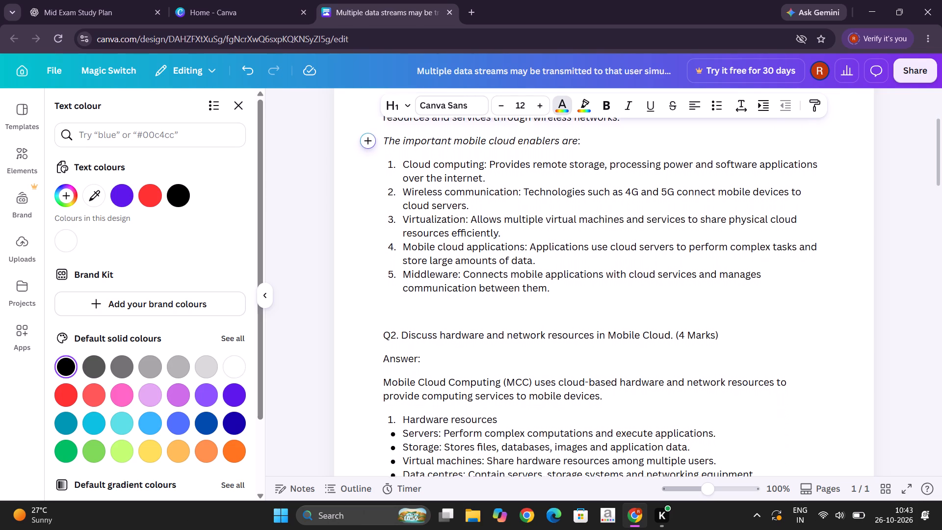
scroll(496, 346, down, 1)
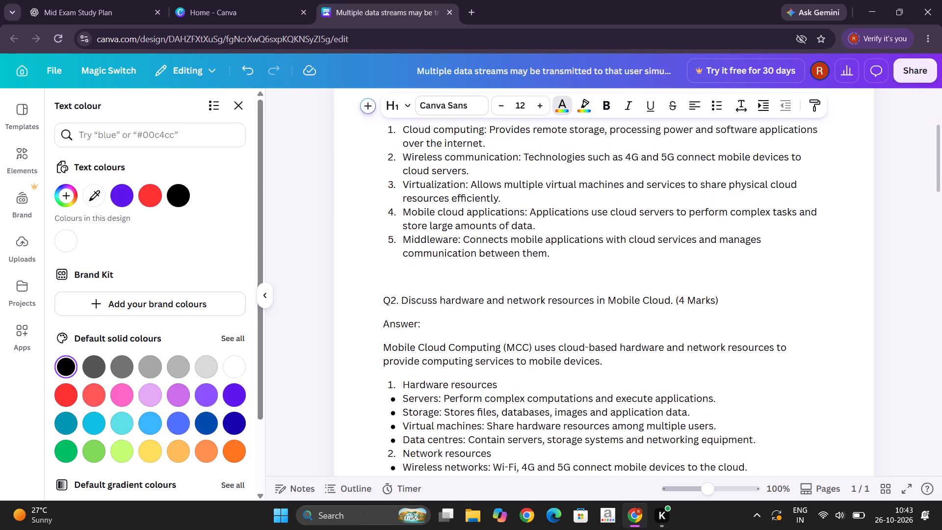
drag(384, 301, 536, 296)
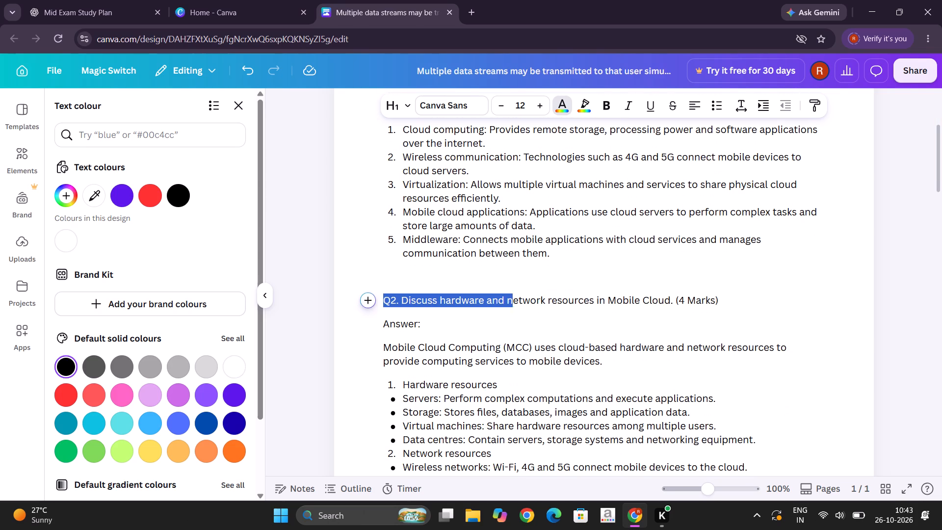
drag(536, 296, 735, 299)
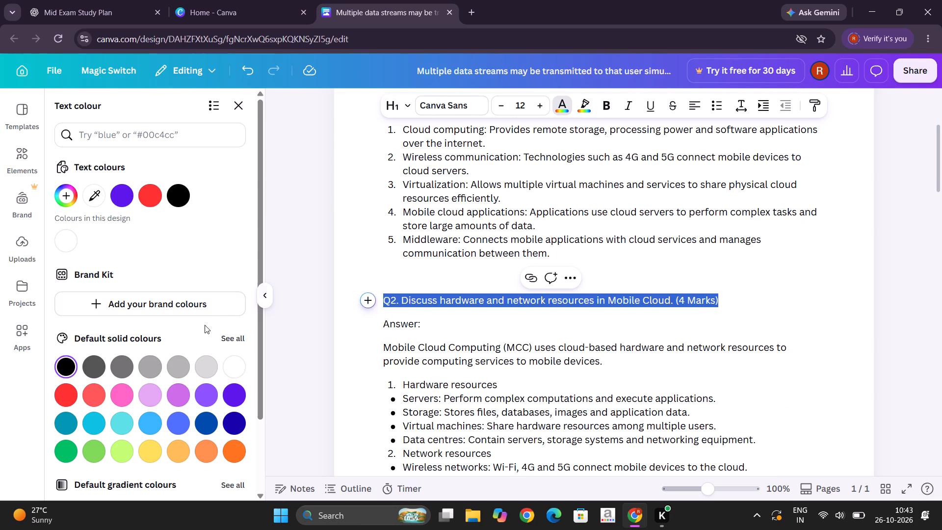
click(66, 396)
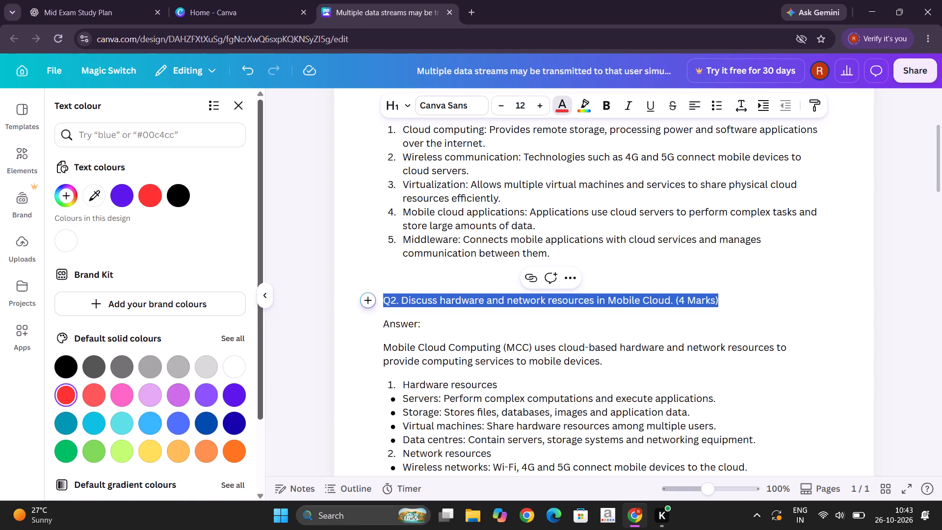
Colour the "Answer:" label below the Q2 hardware and network resources question purple (#5e17eb).
drag(383, 324, 419, 325)
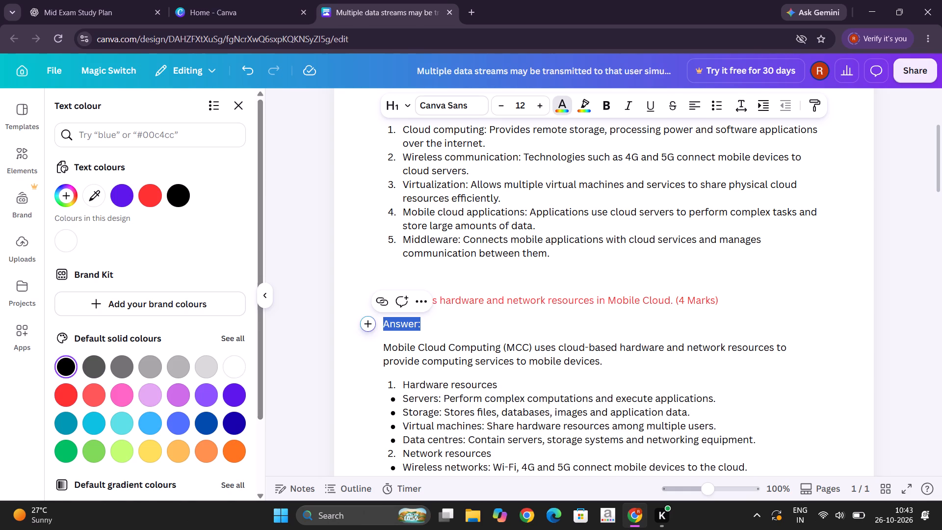
click(235, 393)
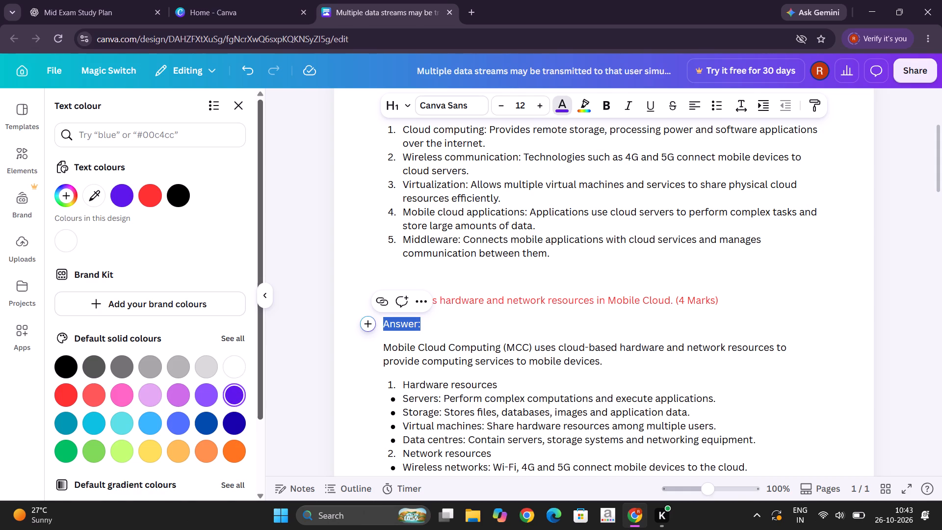
Format the numbered subheading "Hardware resources" in the Q2 answer as black italic text.
drag(388, 385, 498, 388)
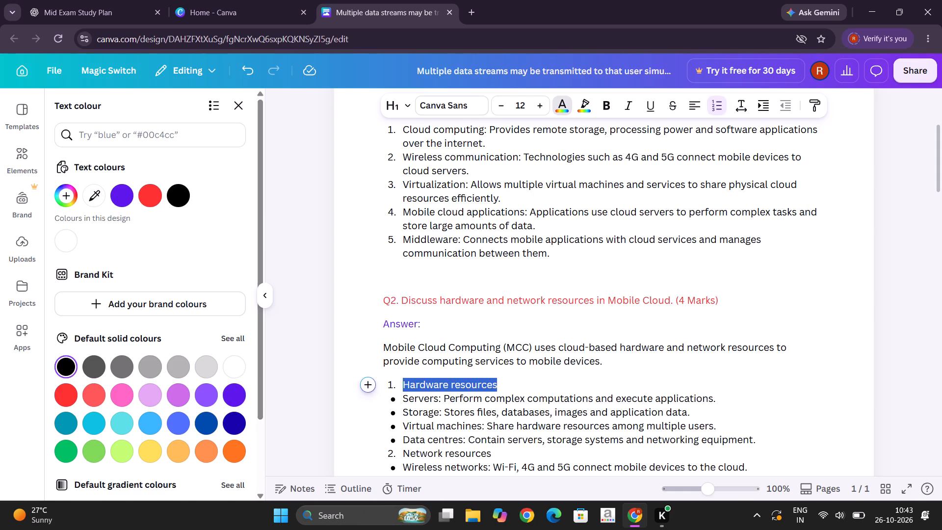
drag(498, 388, 501, 388)
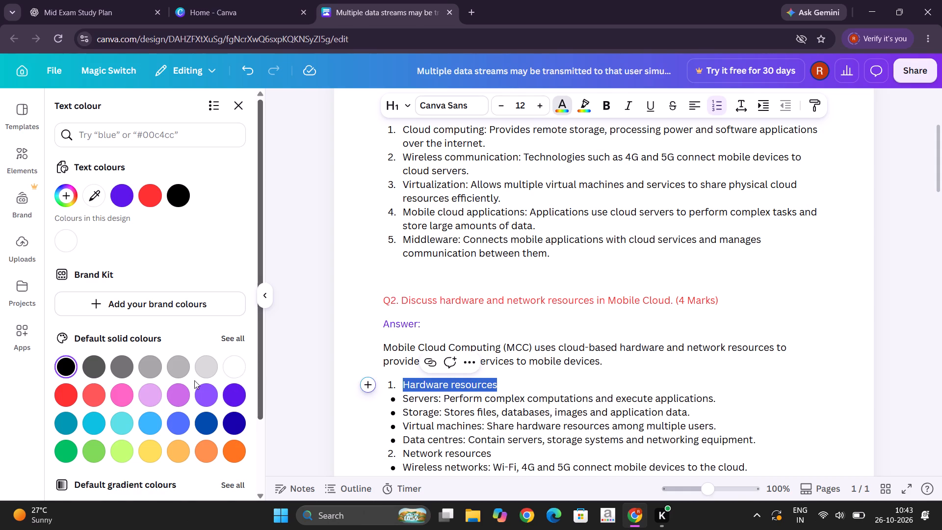
click(68, 367)
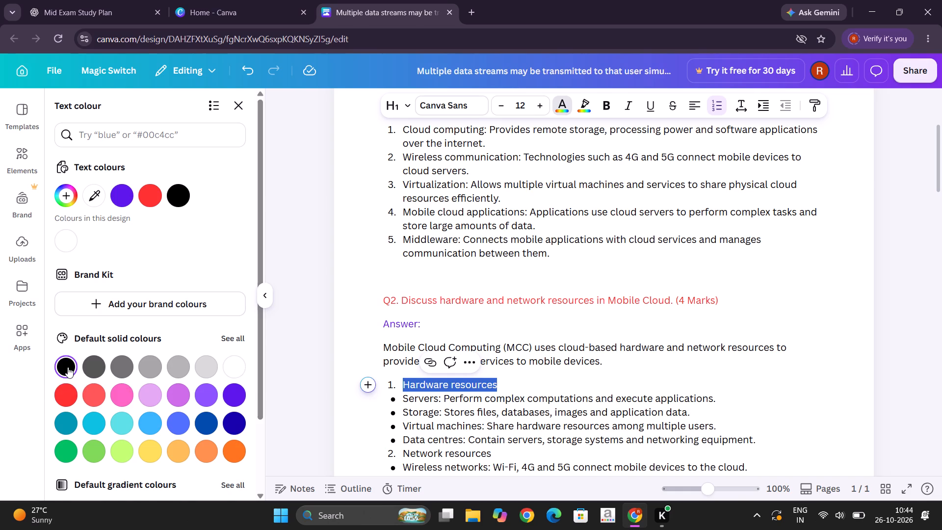
click(628, 104)
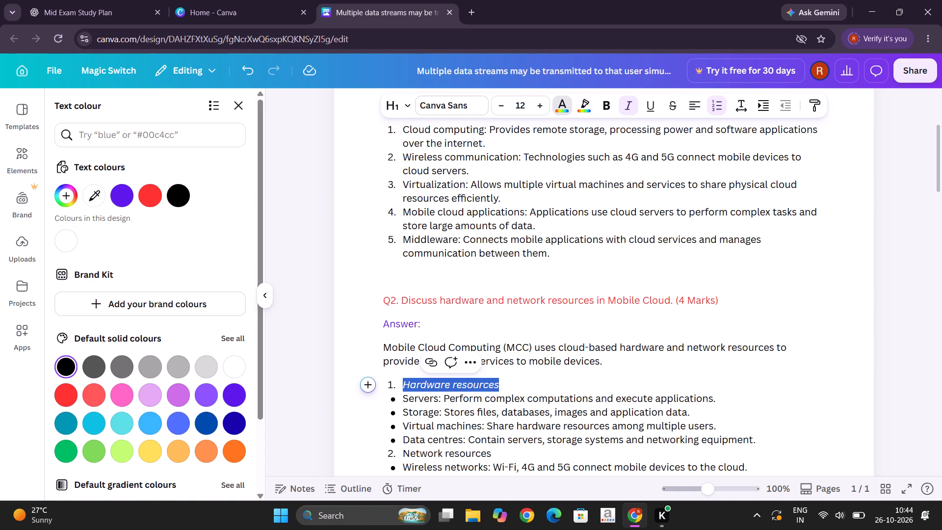
scroll(400, 434, down, 1)
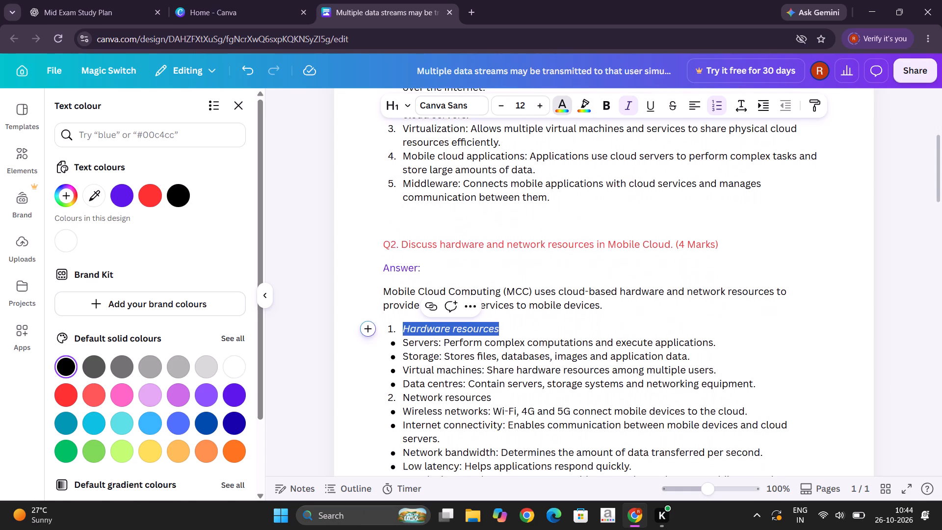
Format the numbered subheading "Network resources" in the Q2 answer as black italic text.
scroll(400, 434, down, 1)
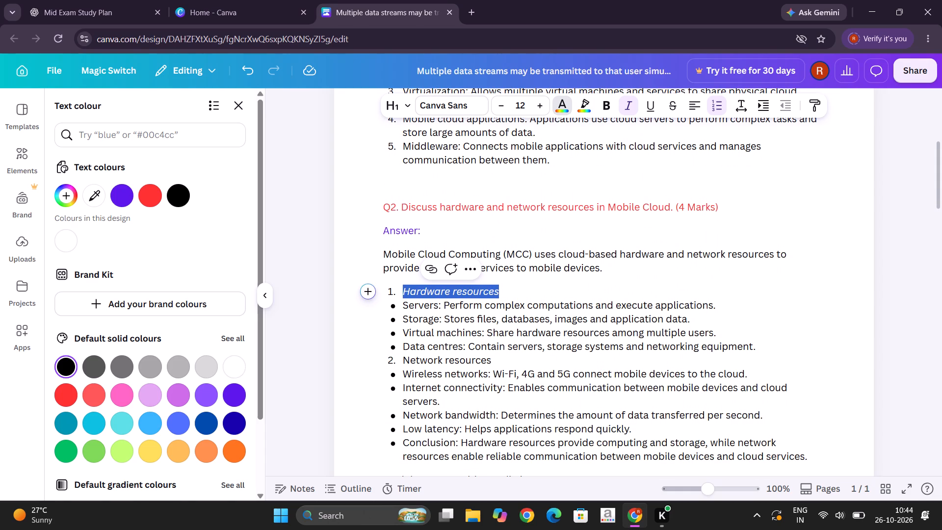
drag(402, 357, 519, 357)
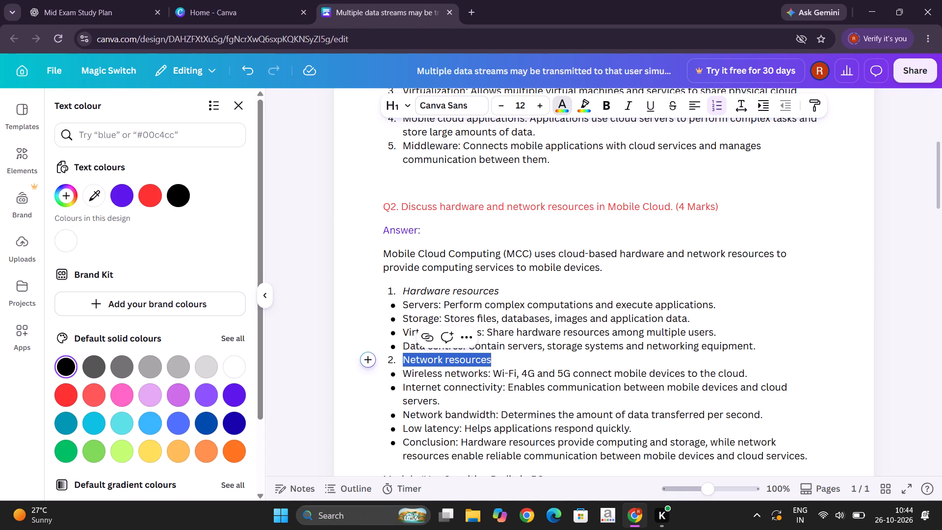
click(631, 104)
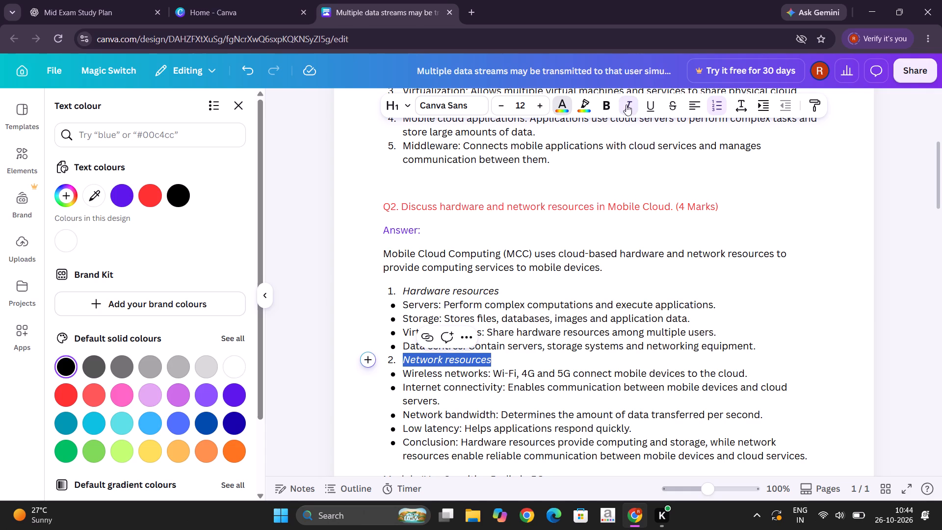
click(74, 366)
Make "Module IV" in the Cognitive Radio heading bold at font size 13.
scroll(439, 397, down, 3)
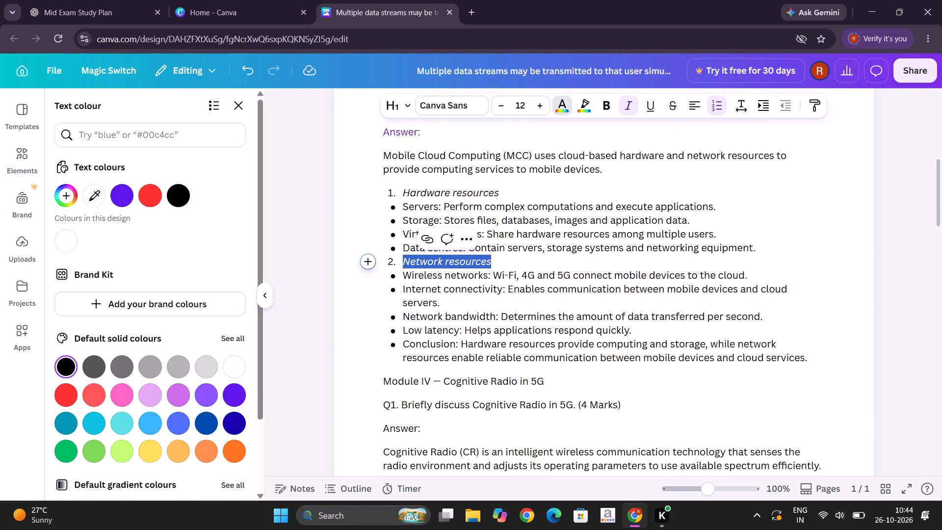
scroll(439, 397, down, 1)
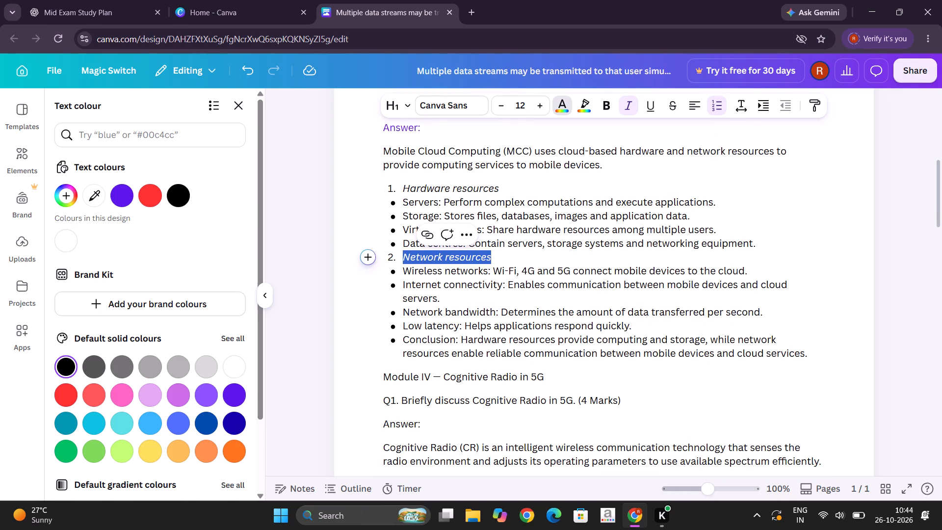
drag(382, 378, 437, 378)
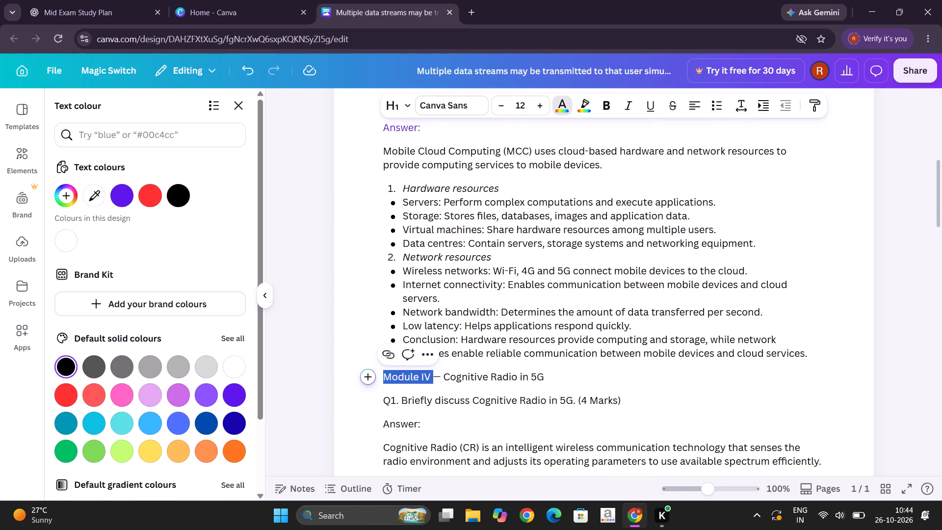
click(604, 102)
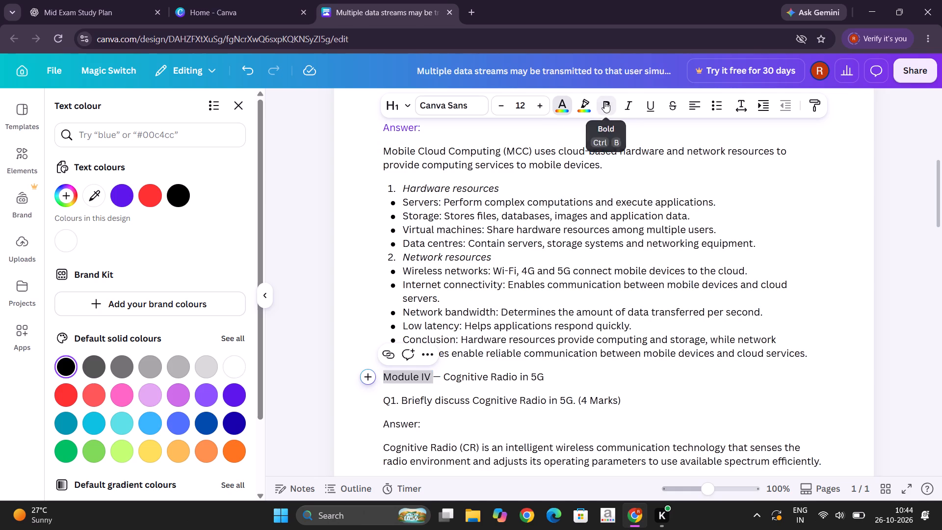
click(539, 105)
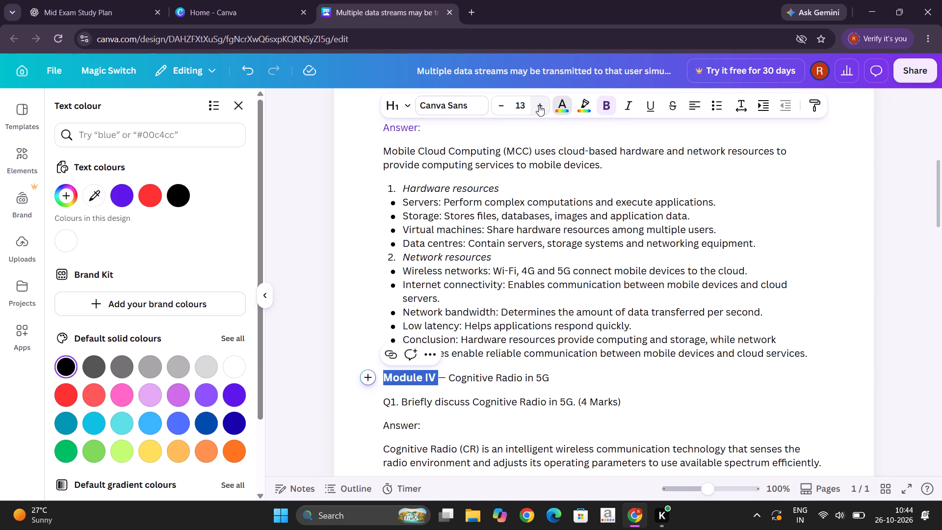
Make the rest of the Module IV heading, "Cognitive Radio in 5G", bold.
click(647, 383)
scroll(557, 320, up, 5)
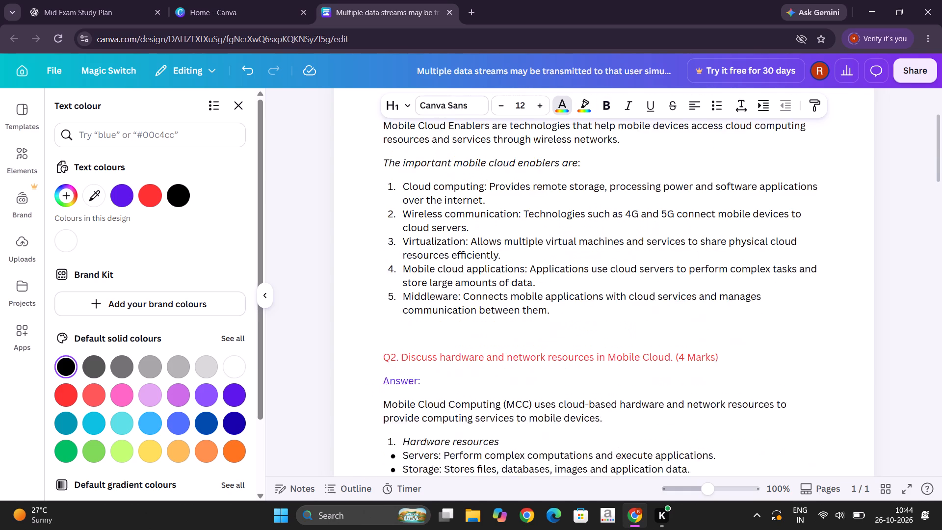
scroll(557, 320, up, 4)
scroll(557, 320, down, 2)
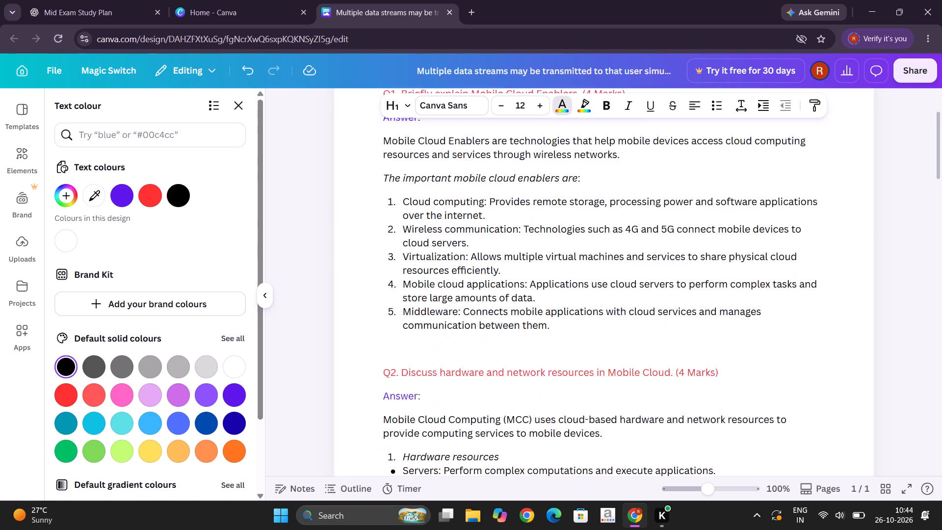
scroll(557, 320, down, 4)
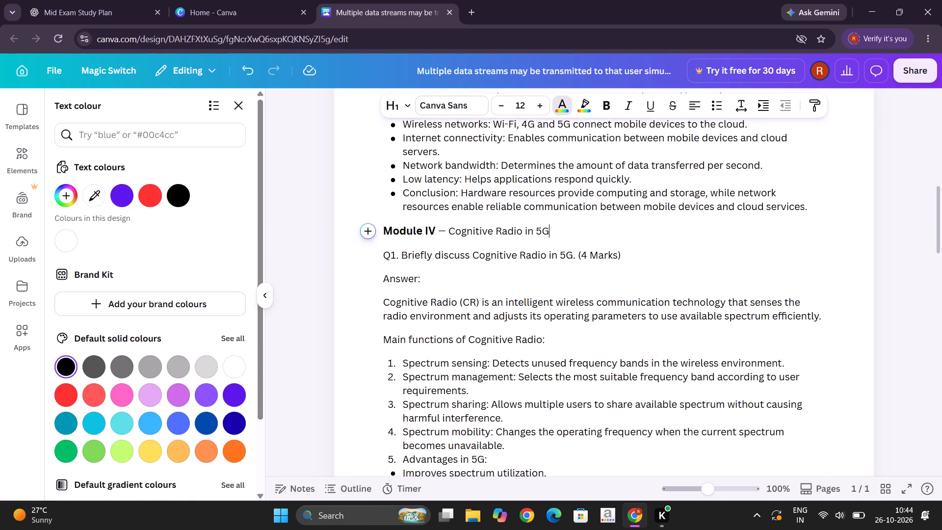
drag(450, 233, 495, 235)
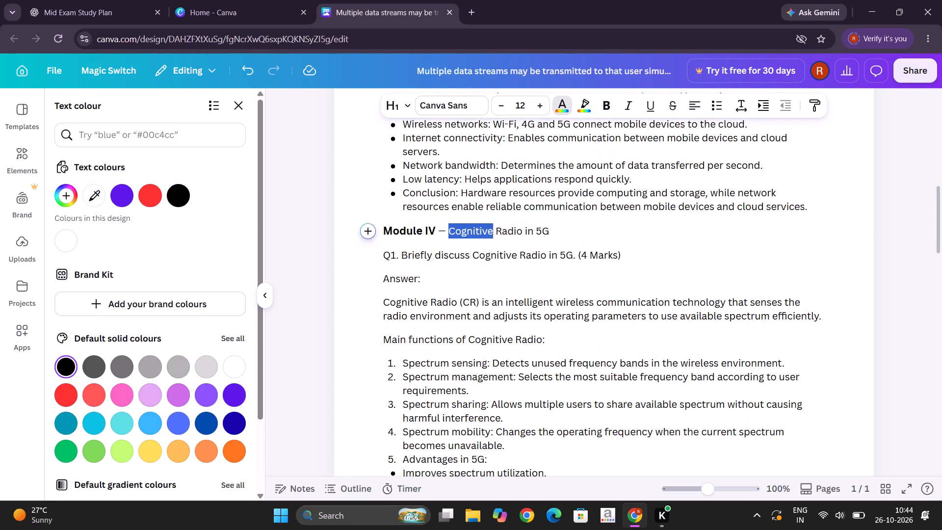
drag(495, 235, 560, 238)
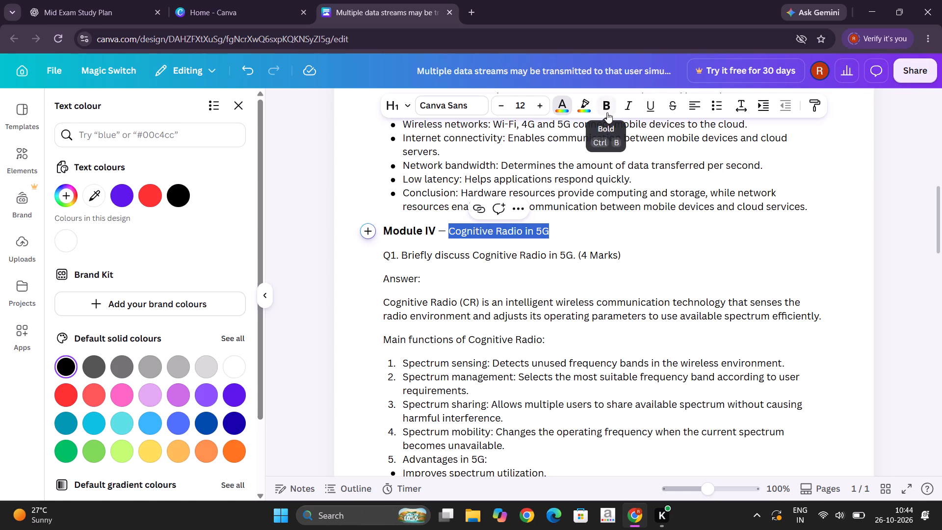
click(607, 112)
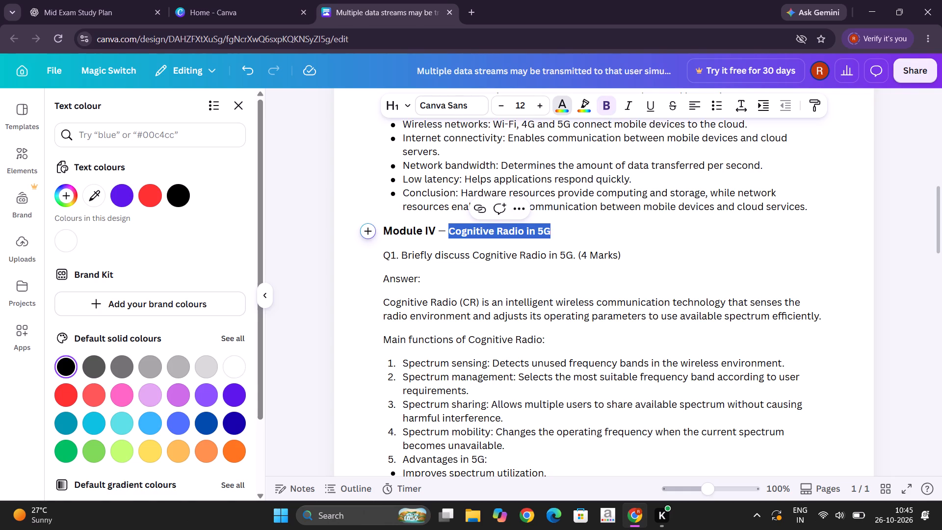
Colour the question line "Q1. Briefly discuss Cognitive Radio in 5G. (4 Marks)" bright red (#ff3131).
drag(383, 253, 513, 247)
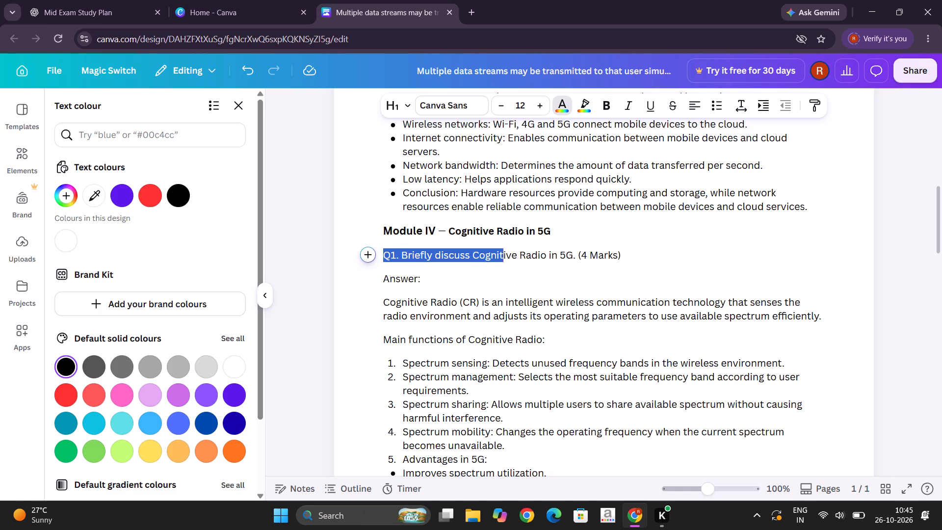
drag(513, 247, 629, 243)
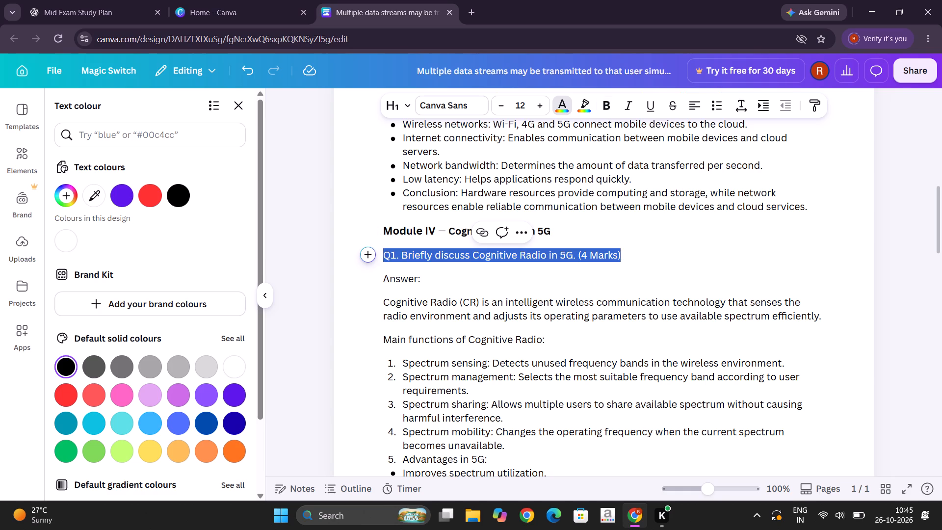
click(148, 195)
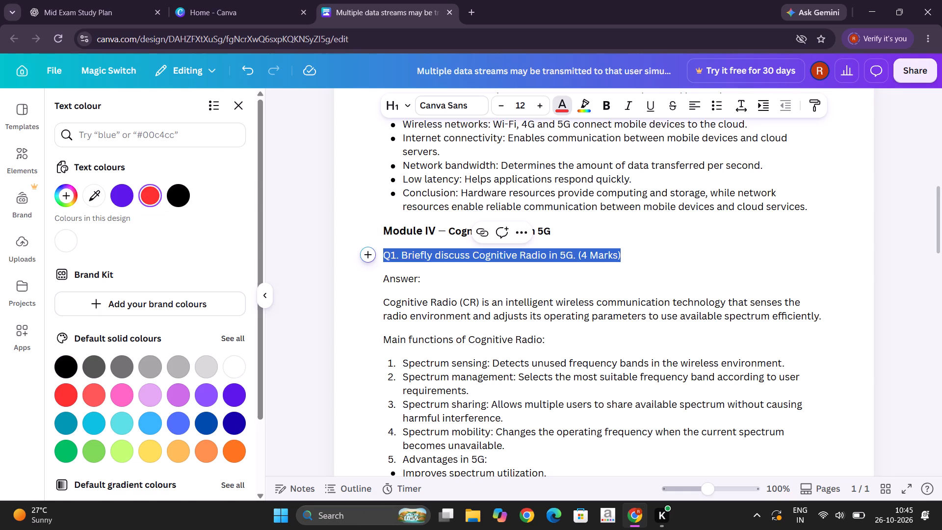
Review the formatting of the Module III questions and answers above the Module IV heading.
scroll(407, 275, up, 7)
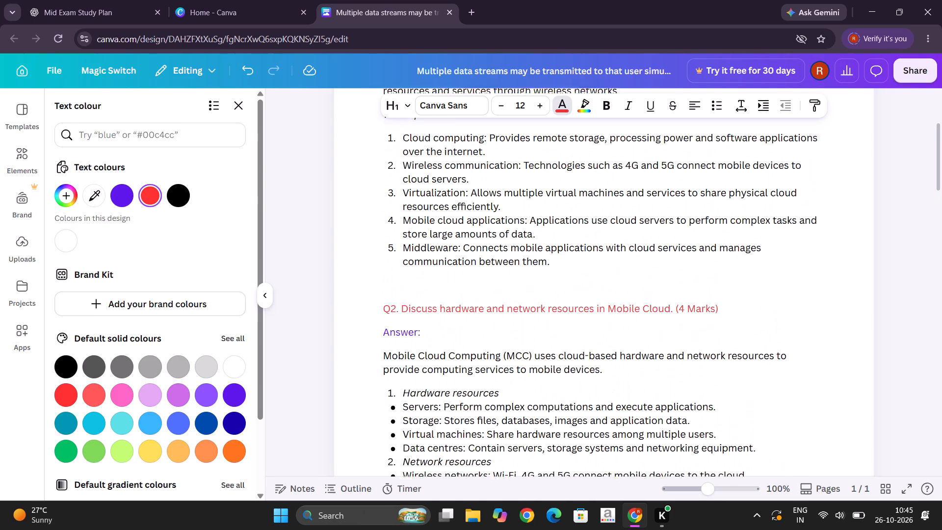
scroll(407, 275, up, 1)
scroll(407, 275, down, 1)
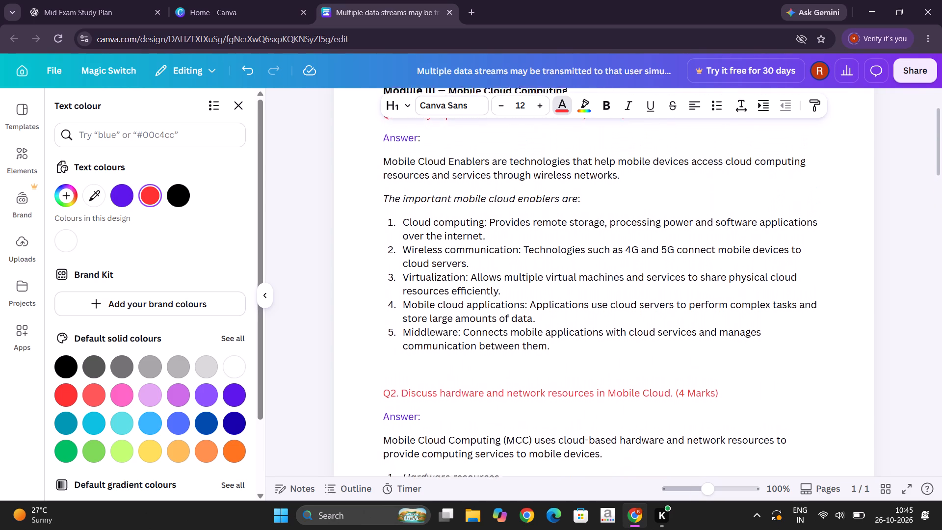
scroll(407, 275, down, 1)
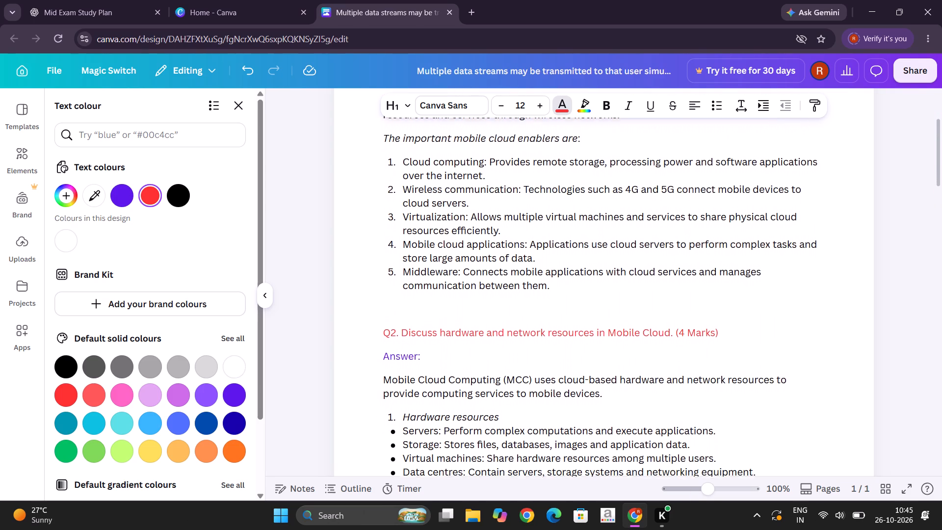
scroll(407, 275, down, 2)
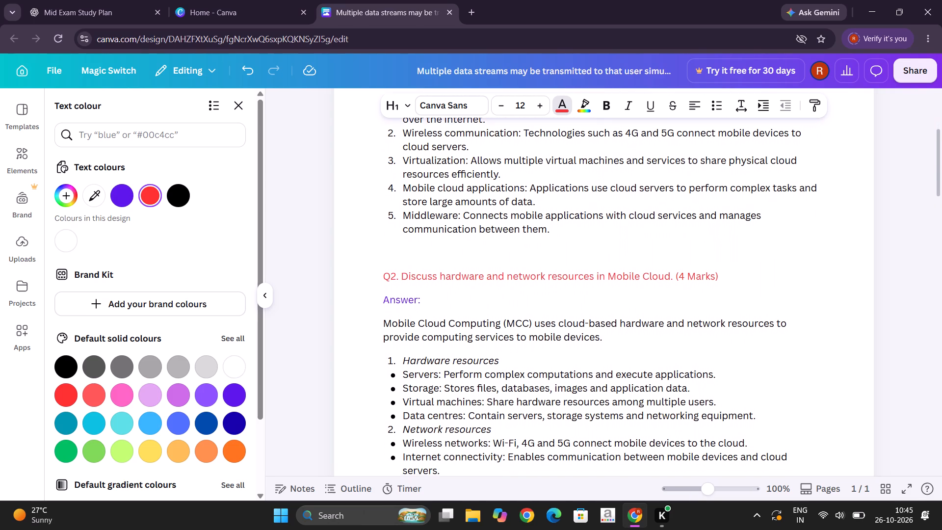
scroll(407, 275, down, 3)
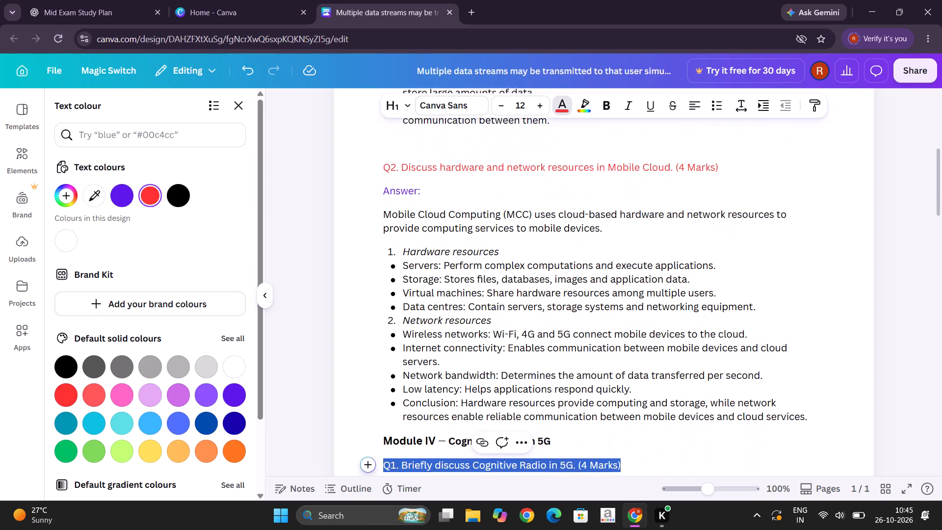
scroll(407, 275, down, 3)
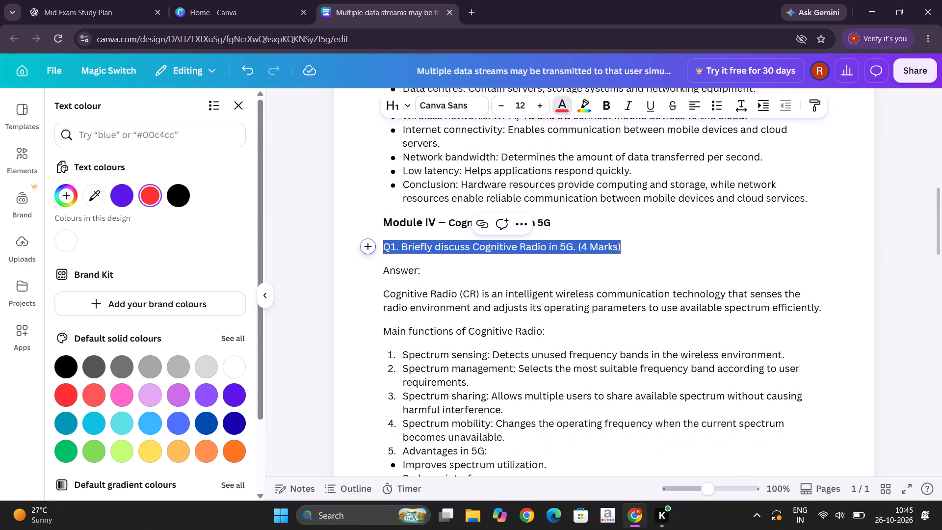
Colour the "Answer:" label below the Q1 Cognitive Radio question the same dark purple as the other answer labels.
drag(382, 271, 425, 272)
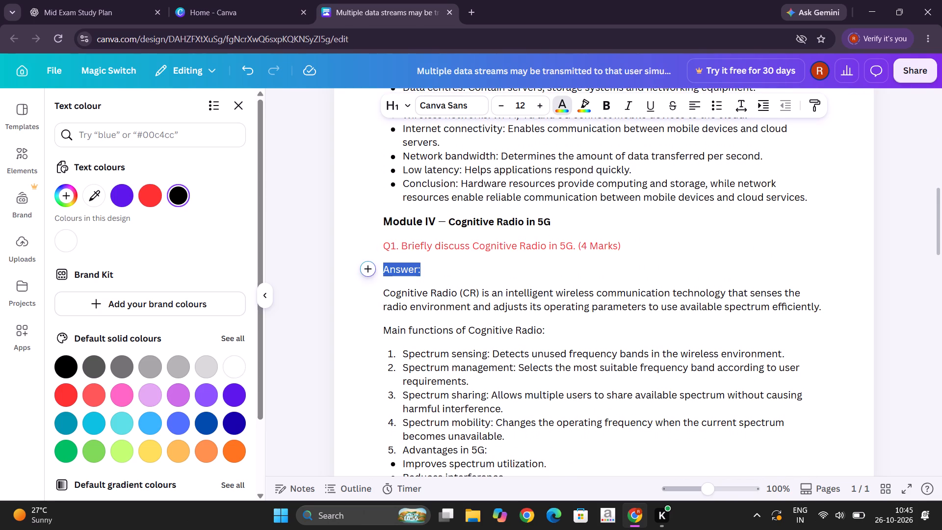
drag(425, 272, 429, 273)
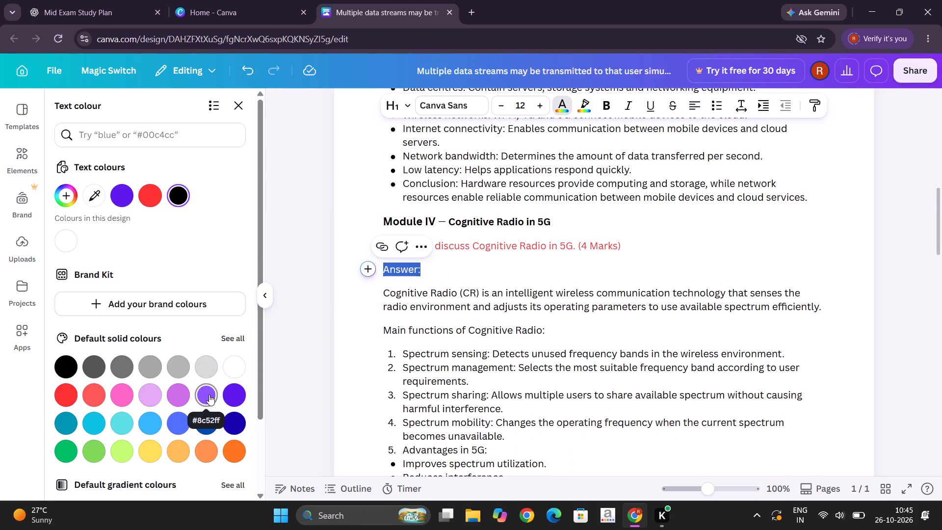
click(209, 395)
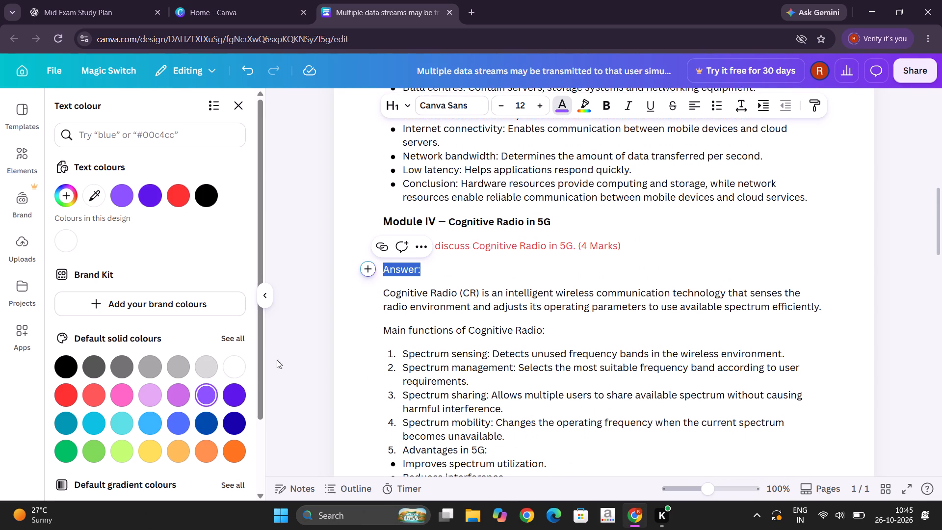
click(233, 395)
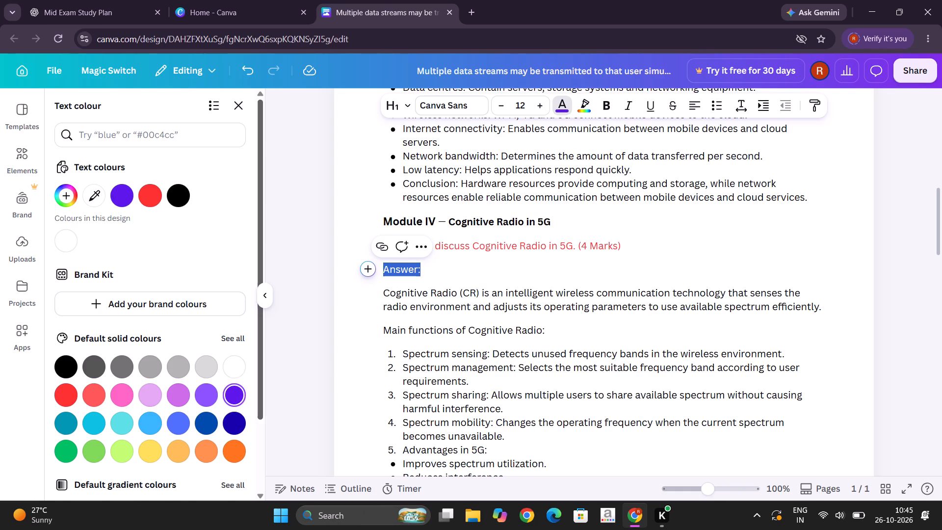
Italicise the lead-in line "Main functions of Cognitive Radio:".
drag(380, 331, 580, 331)
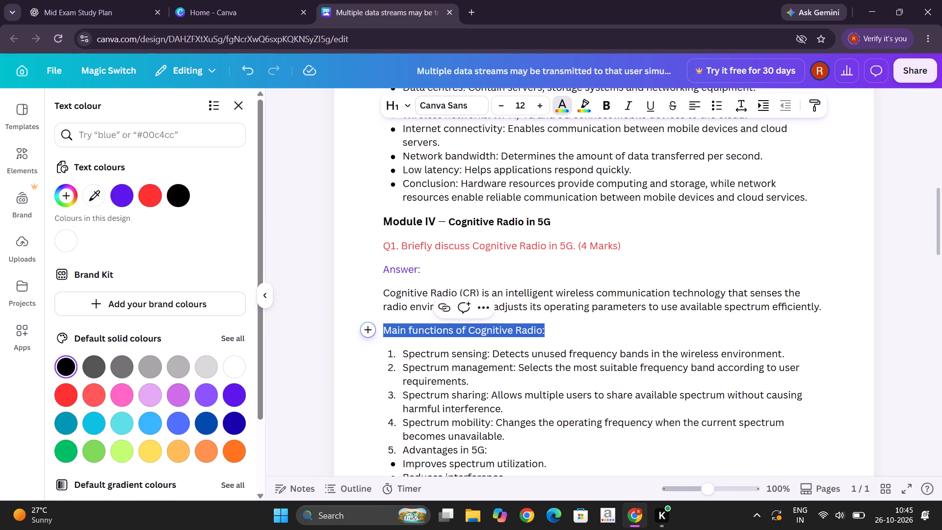
click(628, 106)
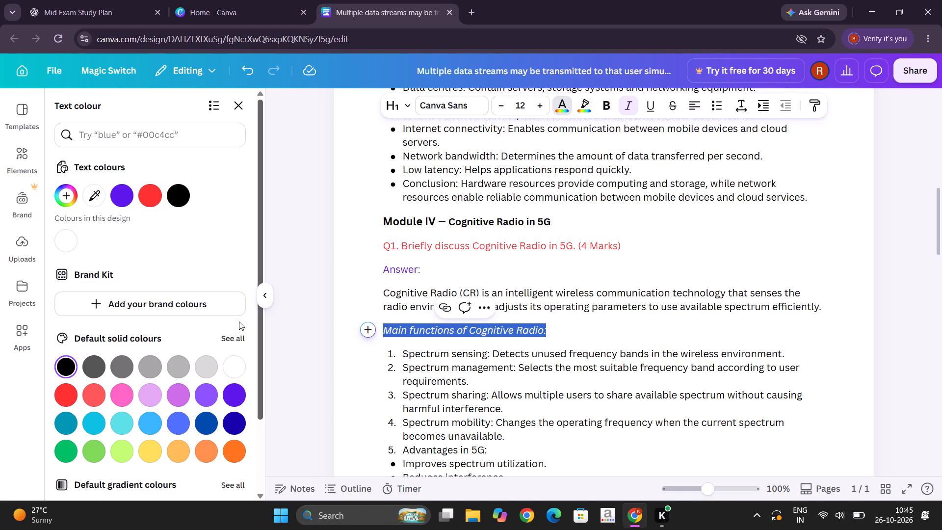
Italicise the "Advantages in 5G" subheading in the Q1 Cognitive Radio answer.
scroll(486, 318, down, 2)
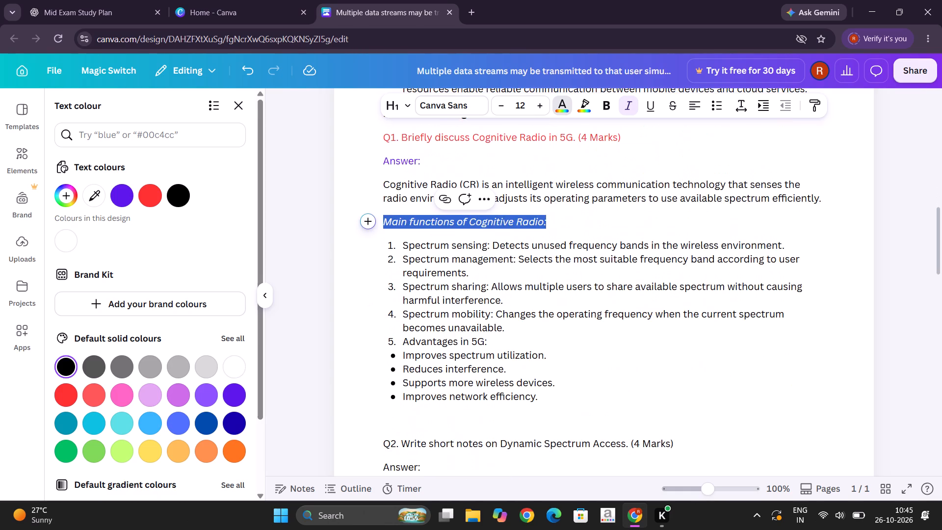
scroll(486, 318, down, 2)
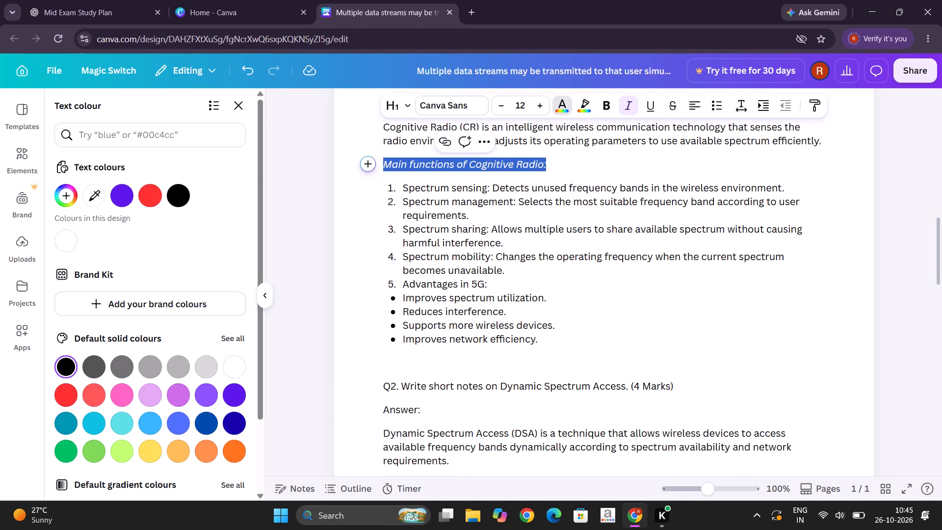
drag(401, 283, 564, 275)
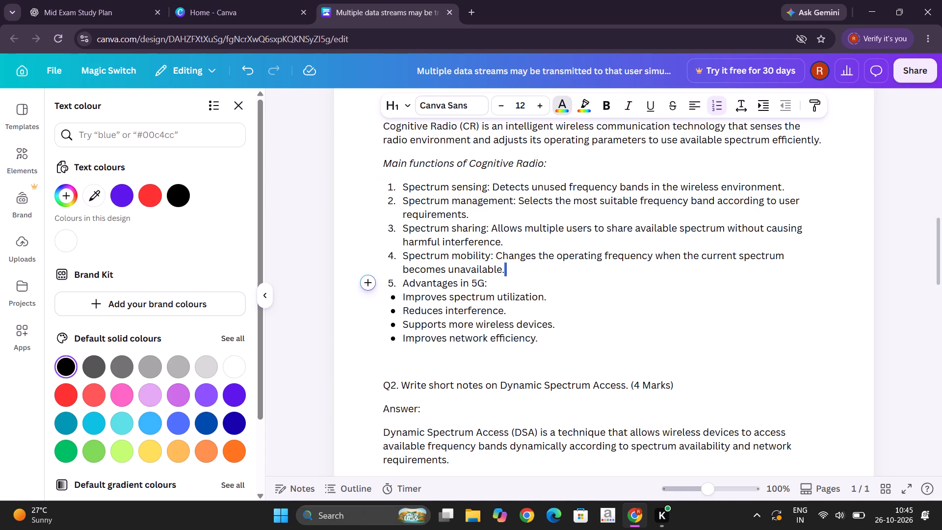
drag(564, 275, 481, 280)
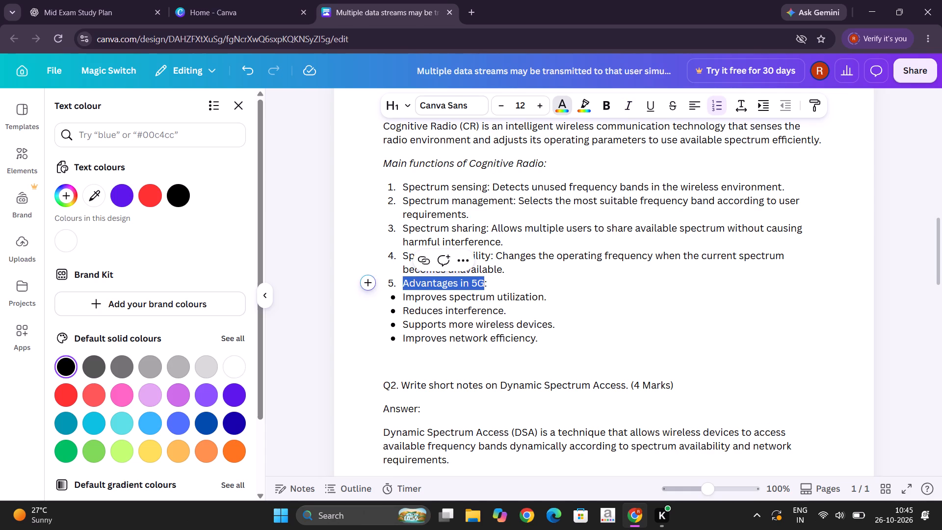
click(626, 109)
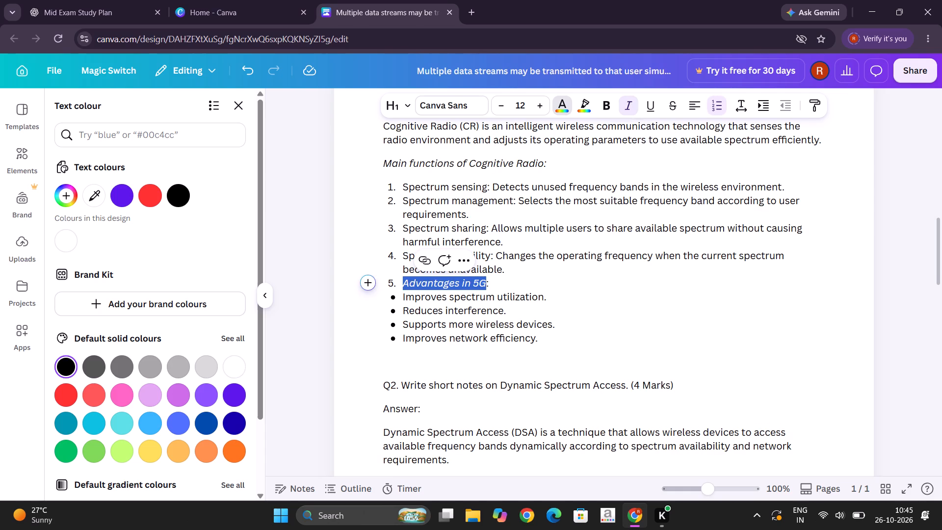
scroll(507, 350, down, 1)
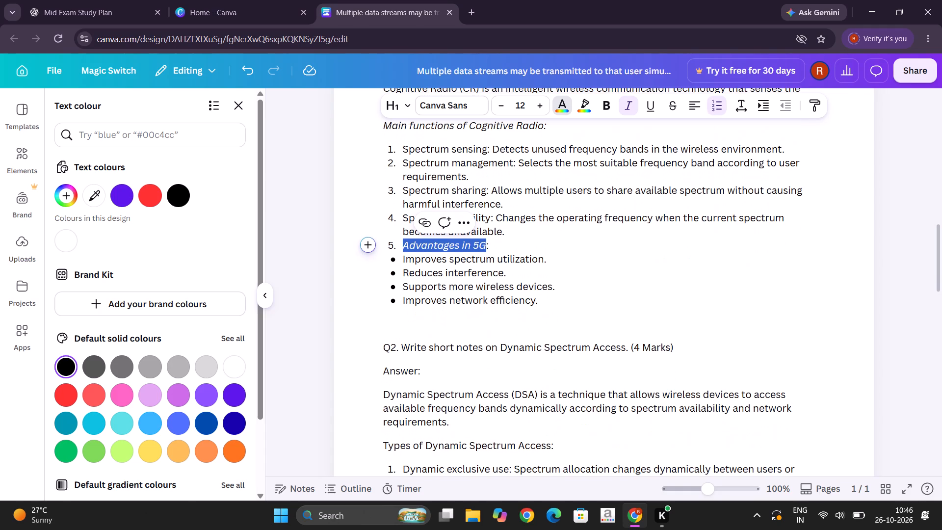
click(652, 280)
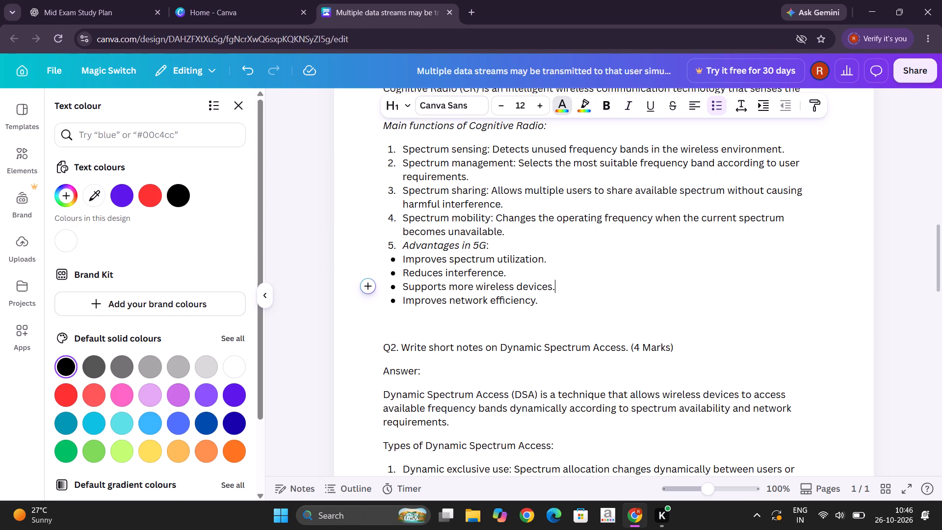
Make the question line "Q2. Write short notes on Dynamic Spectrum Access. (4 Marks)" red and bold.
scroll(436, 314, down, 2)
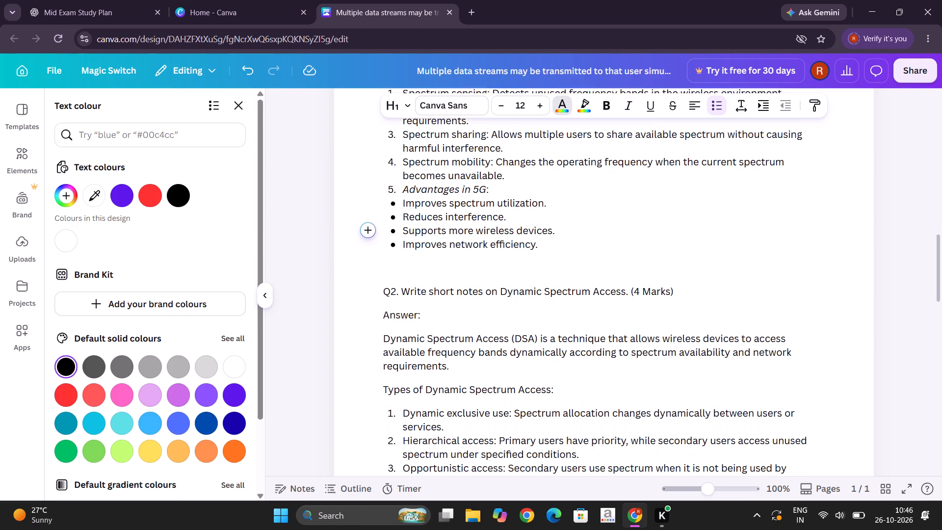
scroll(436, 314, down, 1)
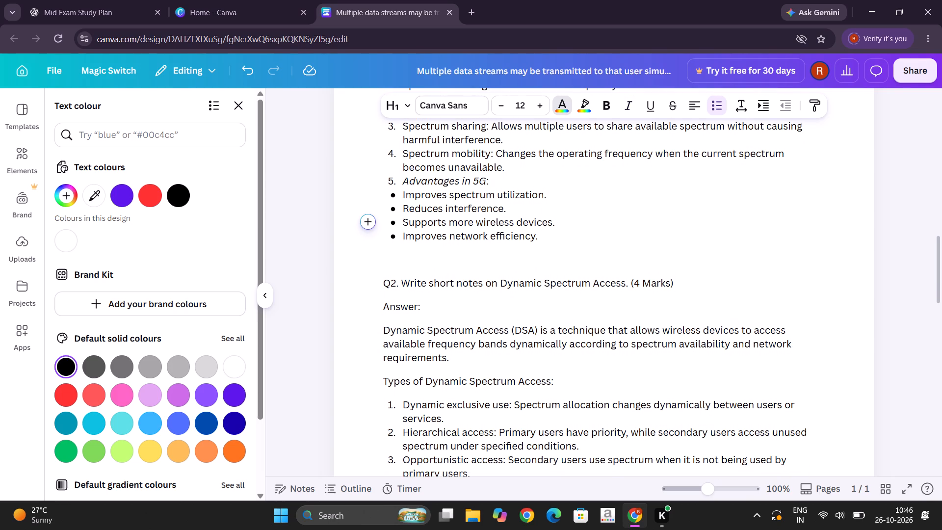
drag(381, 282, 677, 280)
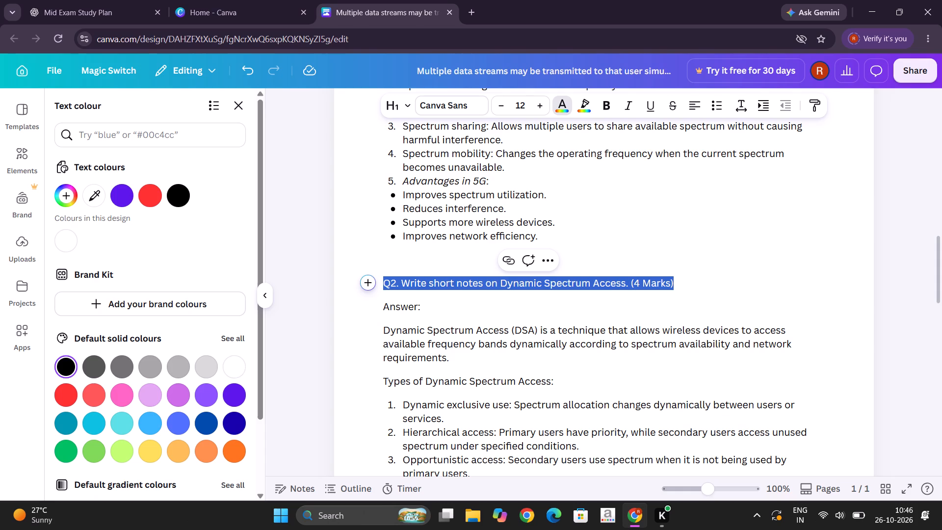
click(149, 197)
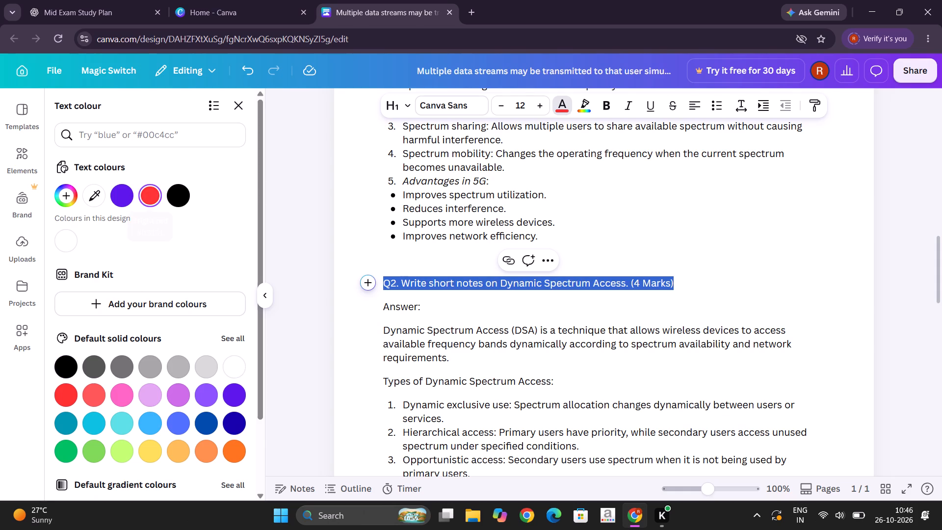
click(606, 104)
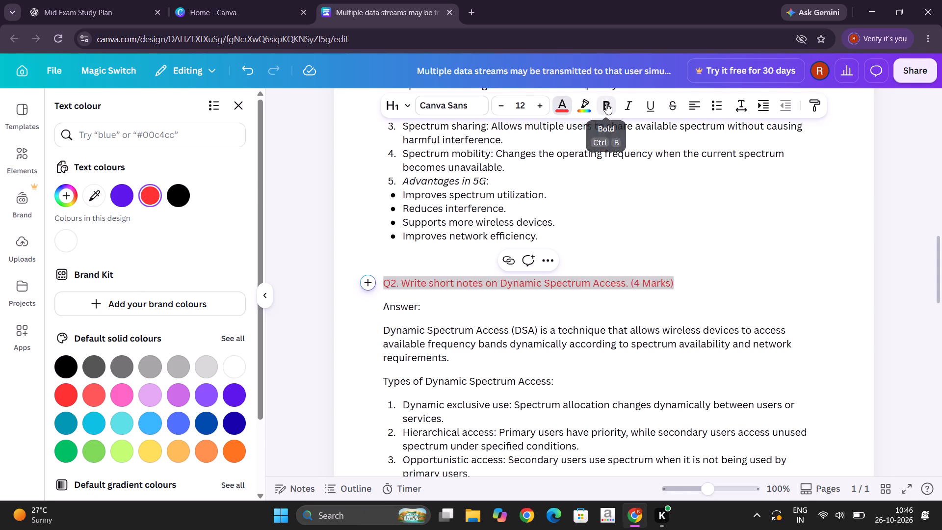
click(770, 238)
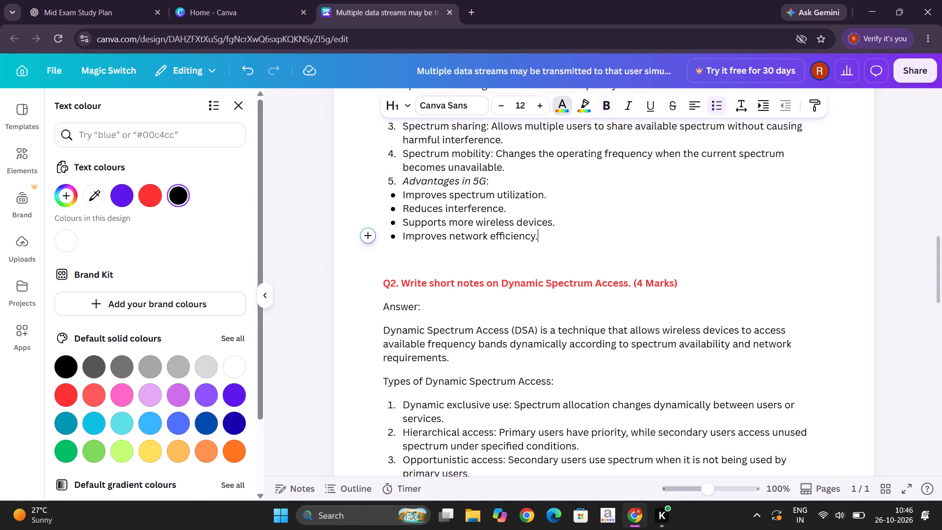
Select the question line "Q1. Briefly discuss Cognitive Radio in 5G. (4 Marks)" under the Module IV heading.
scroll(595, 242, up, 5)
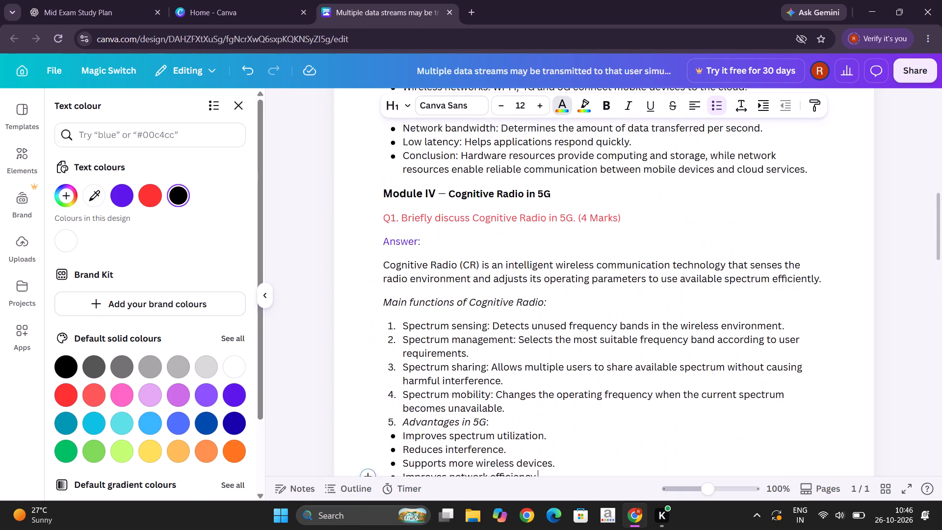
scroll(595, 242, up, 1)
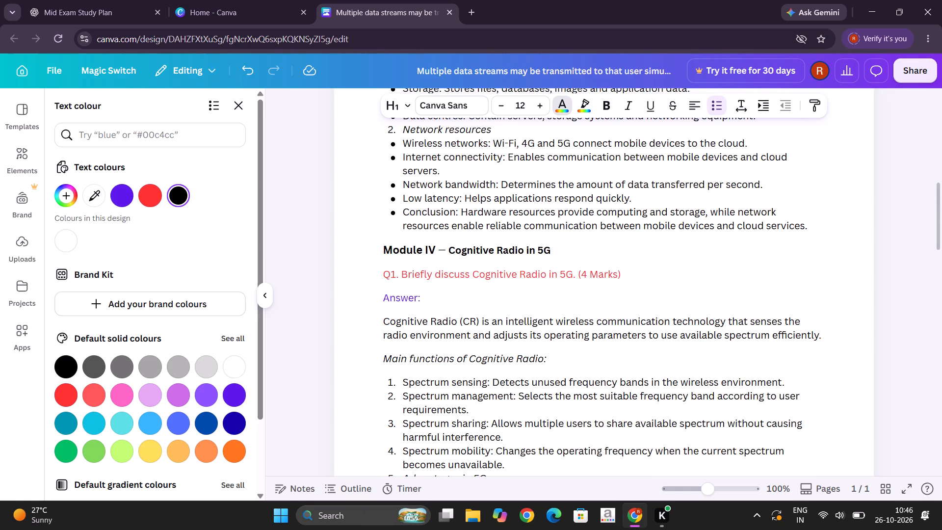
drag(384, 275, 630, 274)
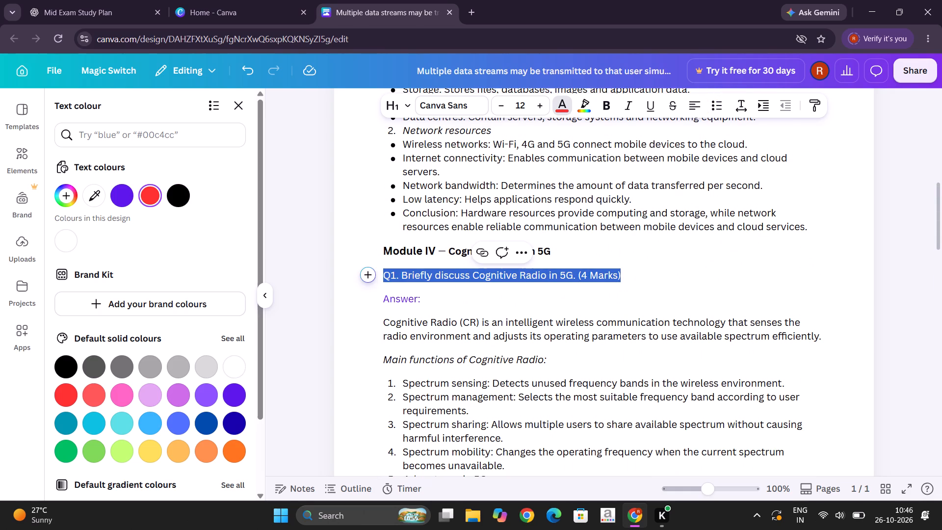
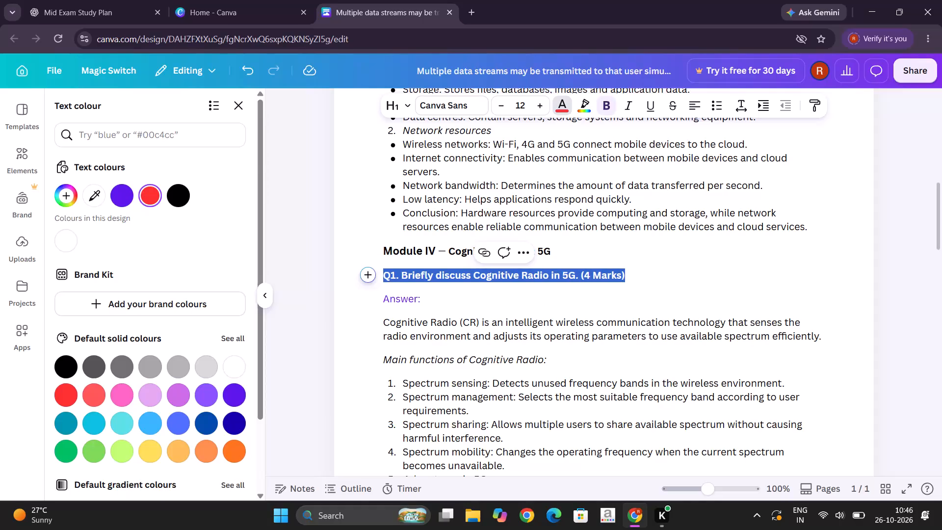
Bold the question line "Q2. Discuss hardware and network resources in Mobile Cloud. (4 Marks)".
scroll(591, 229, up, 4)
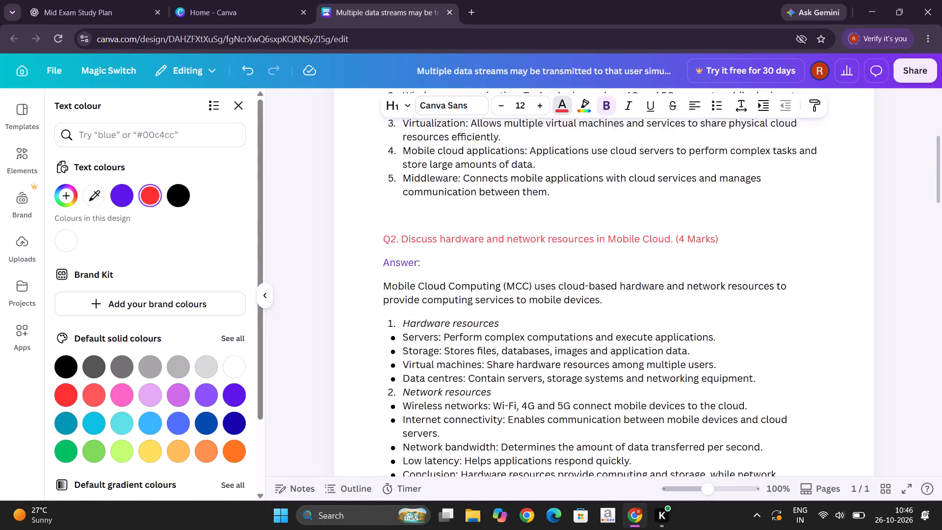
scroll(591, 229, up, 1)
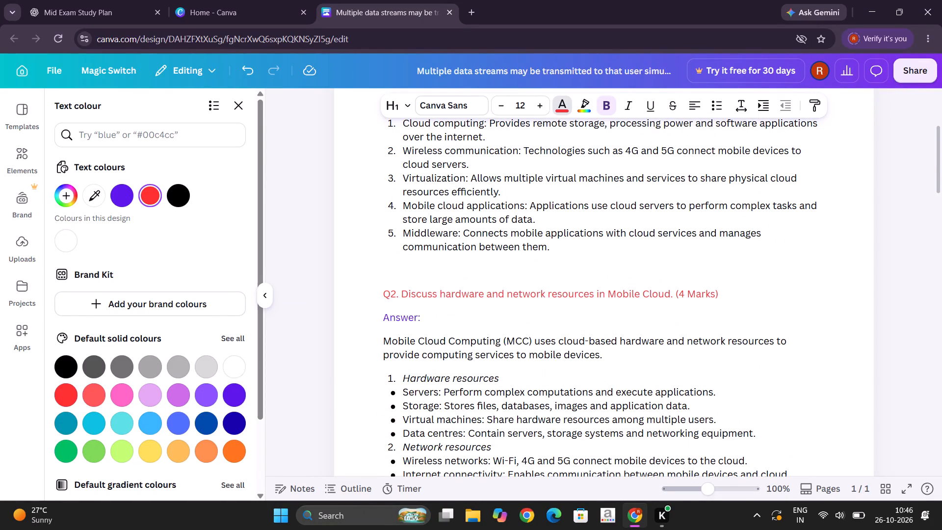
scroll(484, 284, down, 1)
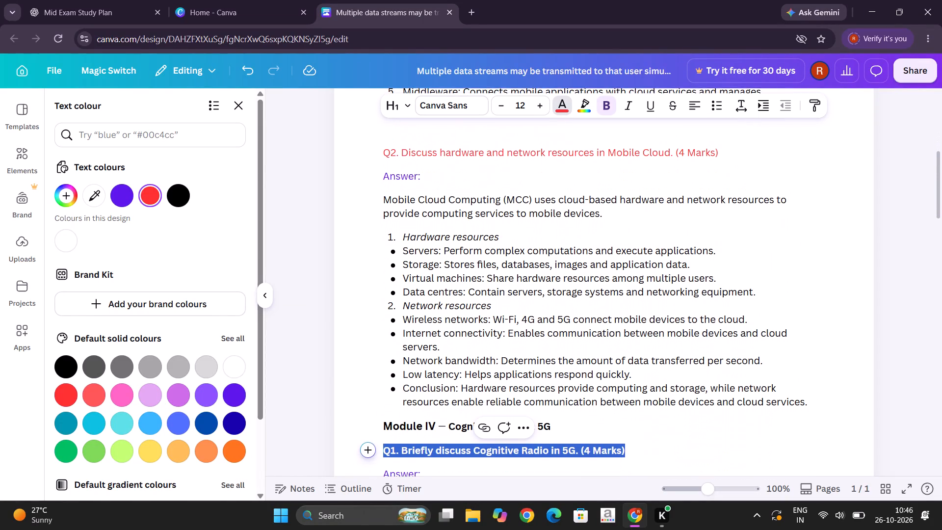
scroll(484, 284, down, 1)
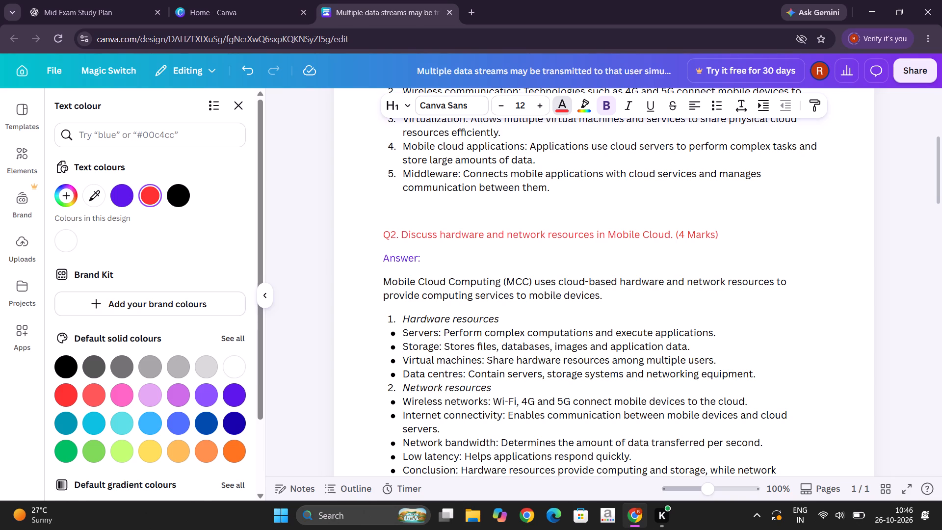
drag(381, 236, 841, 246)
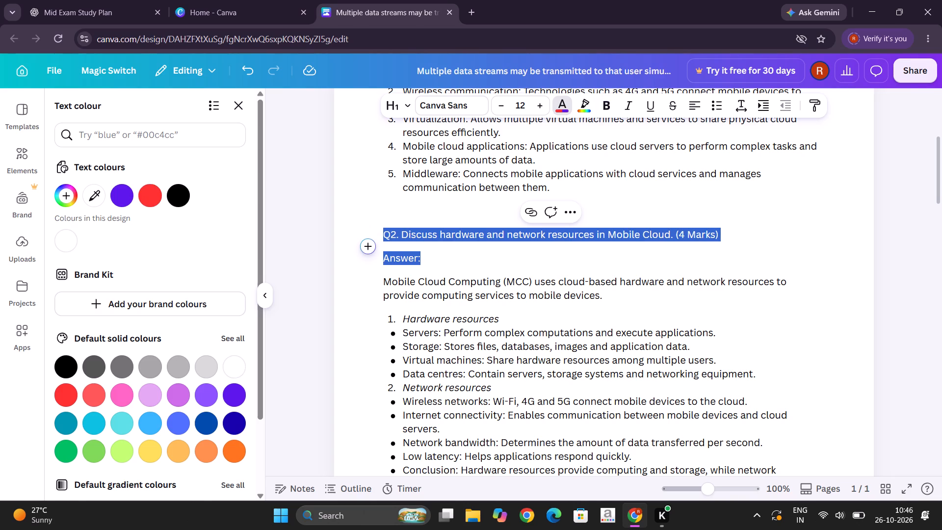
click(497, 262)
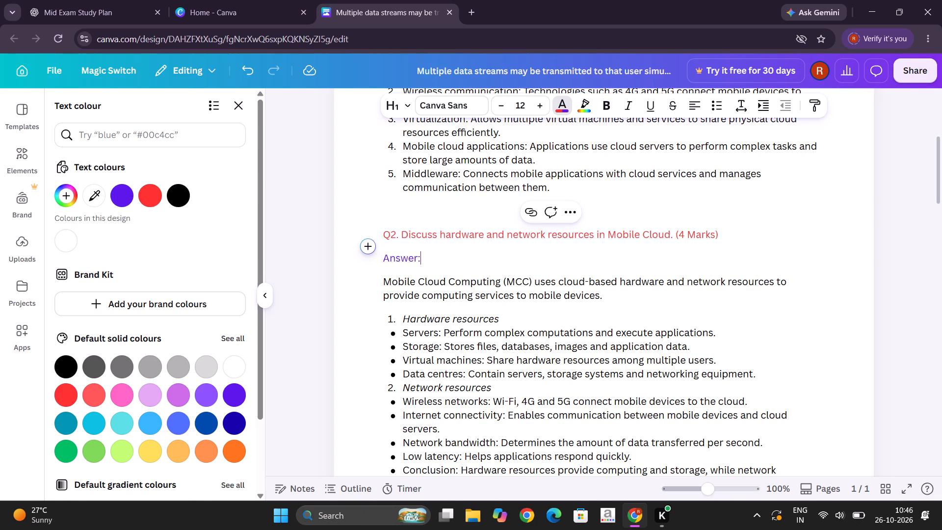
click(381, 233)
drag(381, 233, 533, 230)
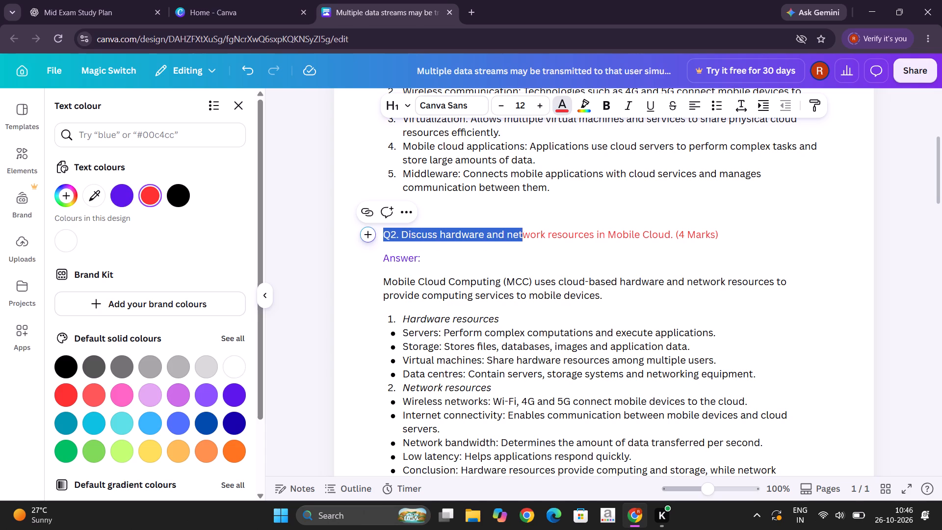
drag(533, 230, 719, 237)
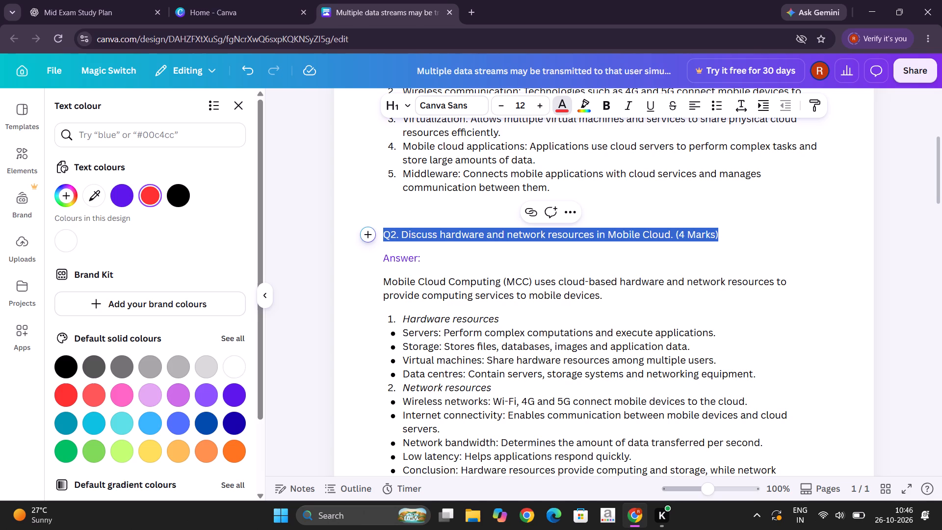
key(ctrl+b)
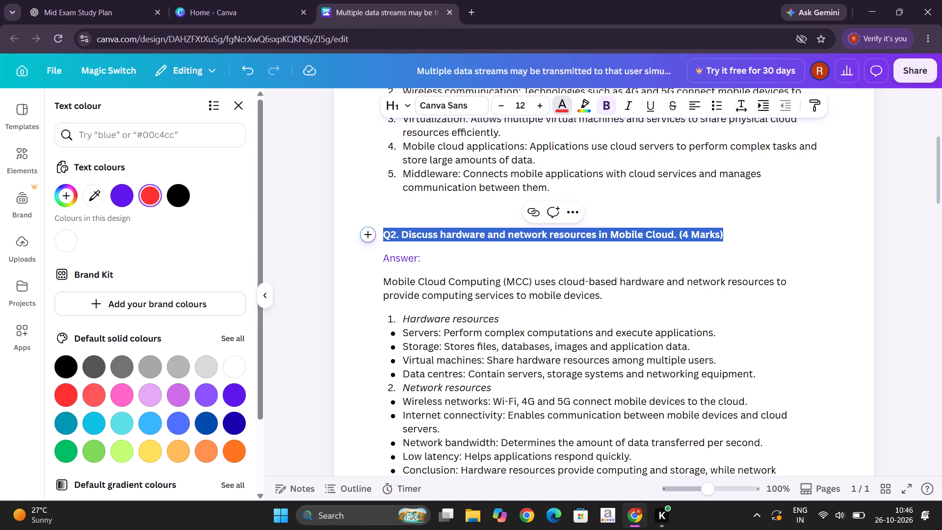
Bold the question line "Q1. Briefly explain Mobile Cloud Enablers. (4 Marks)" under the Module III heading.
scroll(453, 232, up, 3)
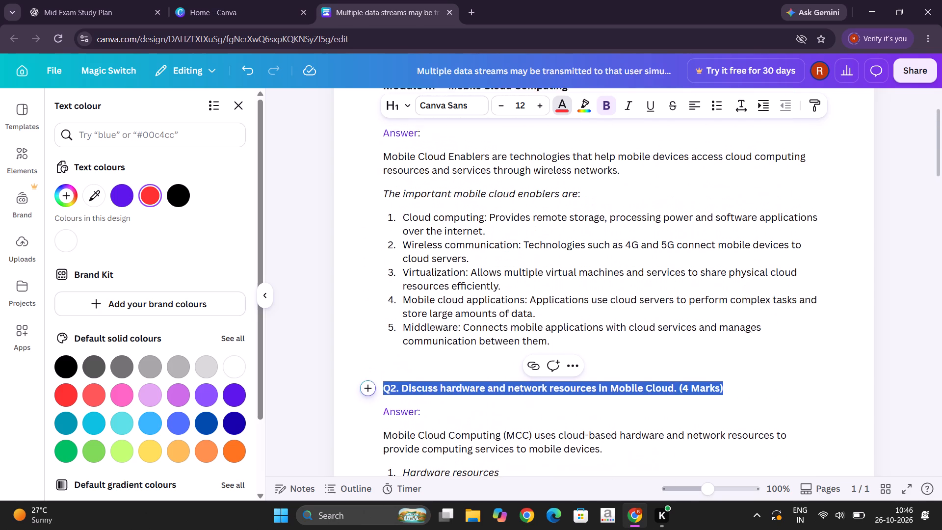
scroll(453, 232, up, 1)
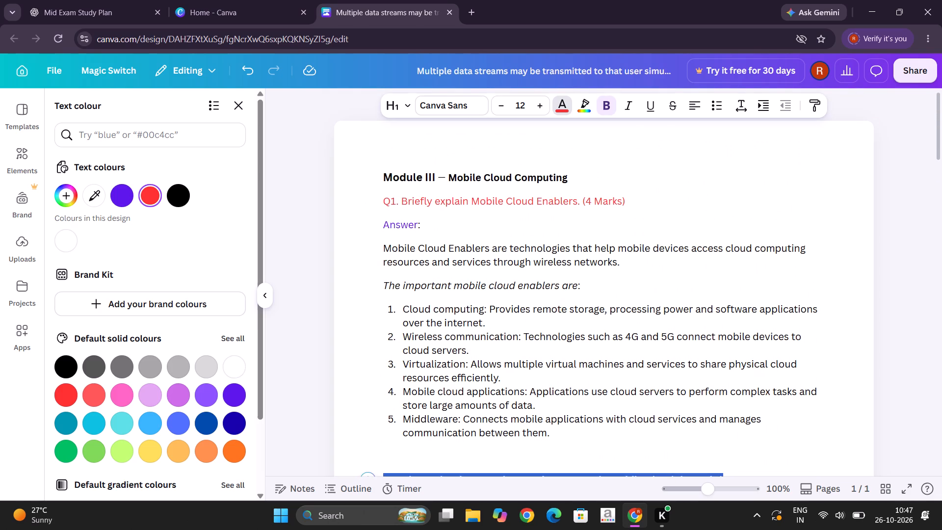
drag(383, 204, 630, 202)
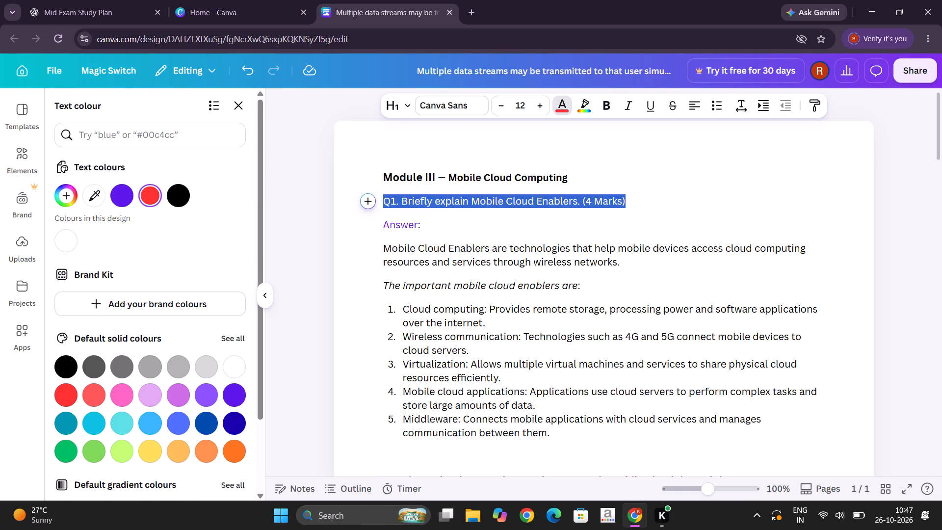
drag(630, 202, 631, 202)
key(ctrl+b)
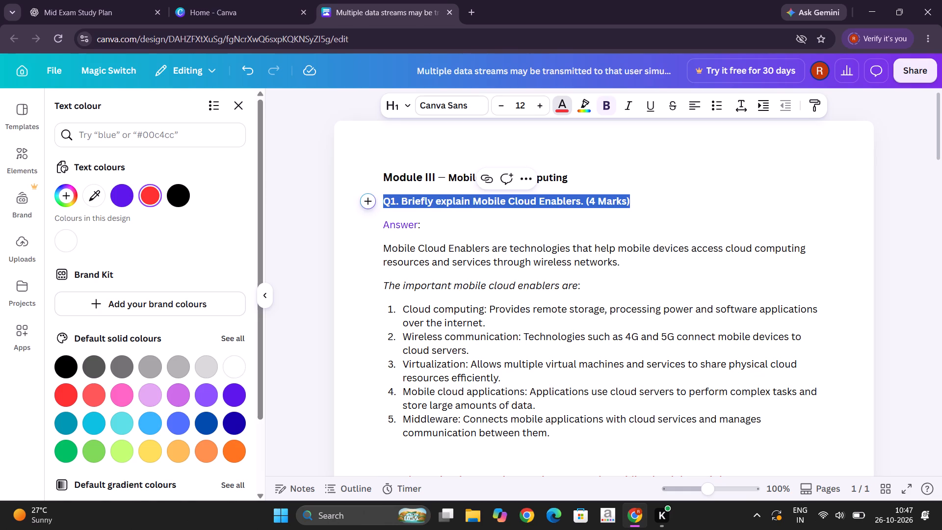
click(708, 195)
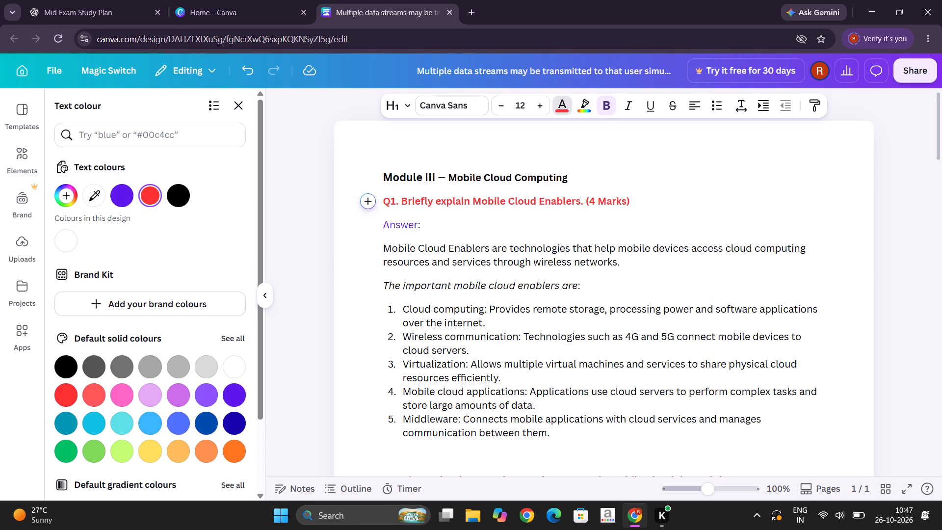
Format the Module V heading with "Module V" bold at size 13 and "Massive MIMO" bold.
scroll(596, 197, down, 8)
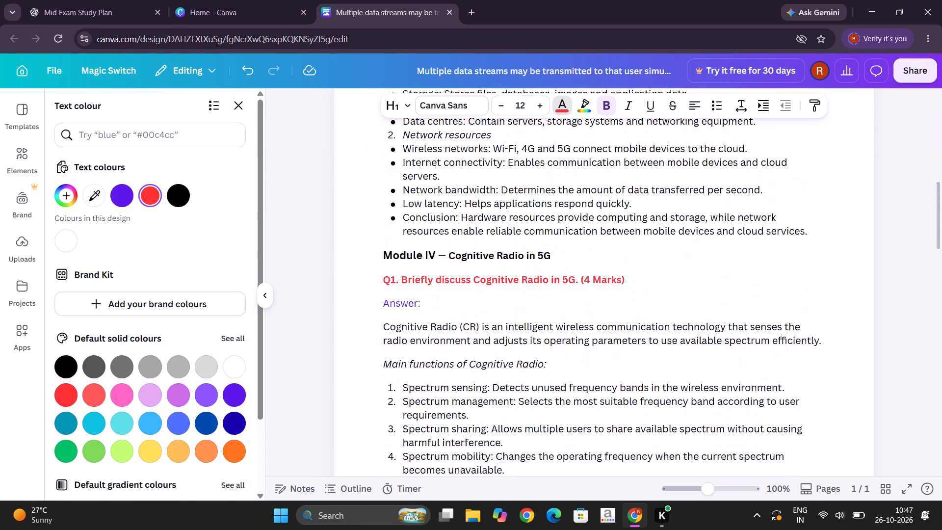
scroll(596, 197, down, 4)
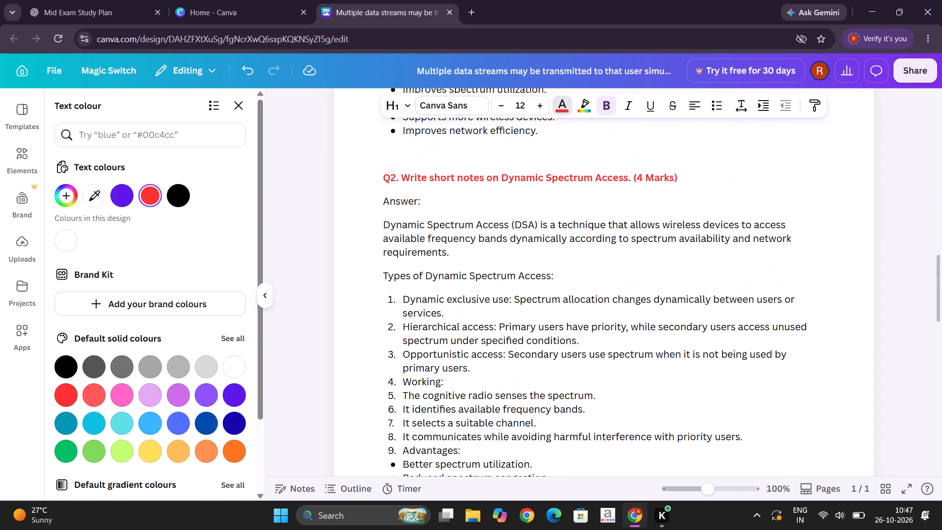
scroll(596, 197, down, 5)
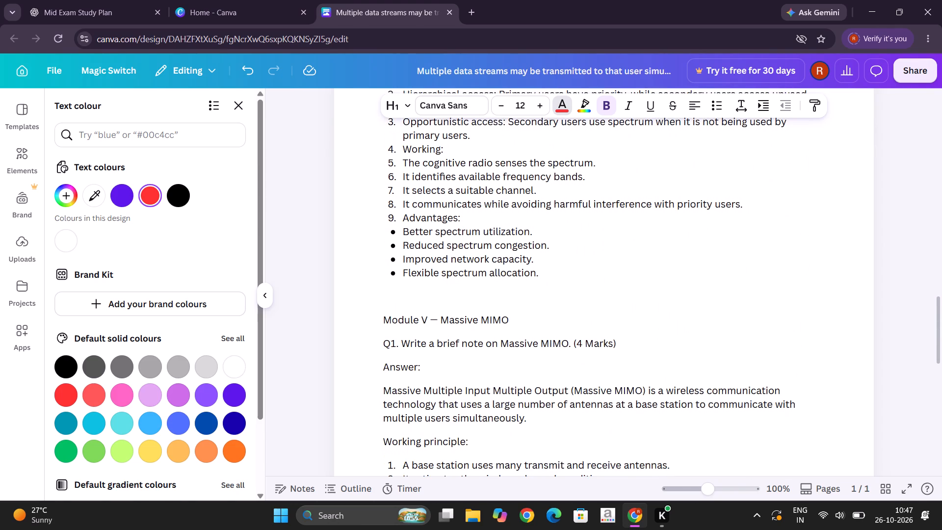
scroll(596, 197, down, 1)
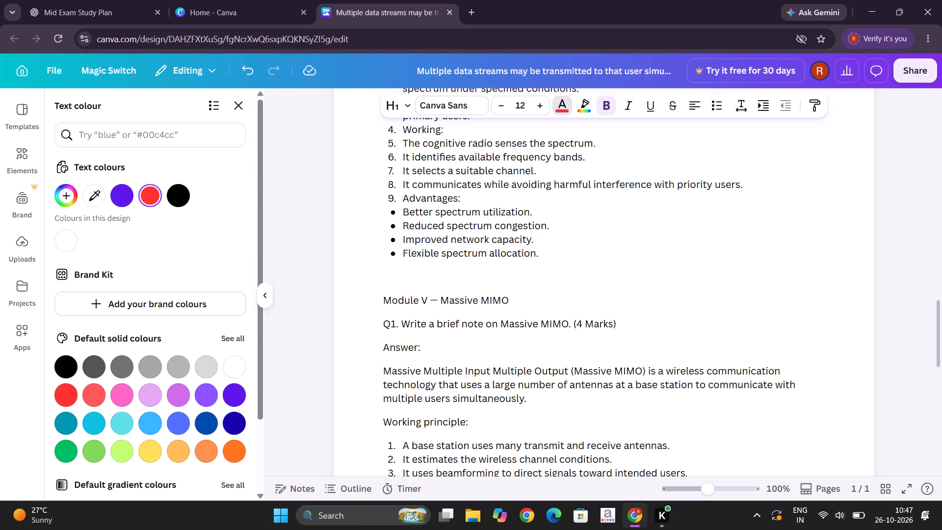
drag(383, 298, 428, 306)
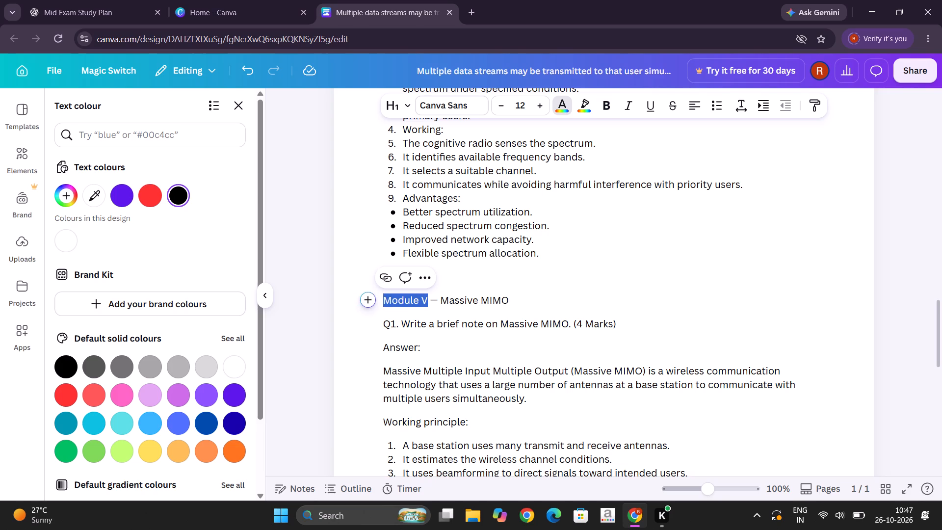
key(ctrl+b)
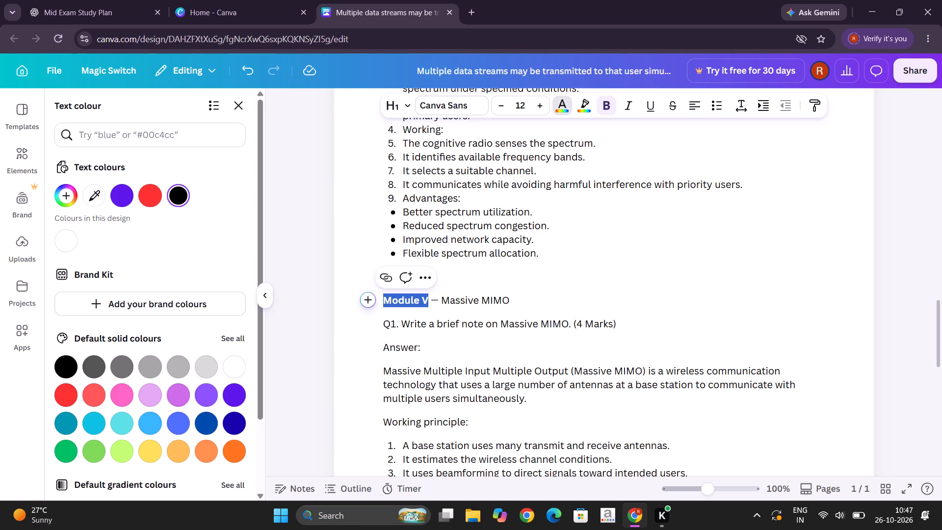
click(540, 106)
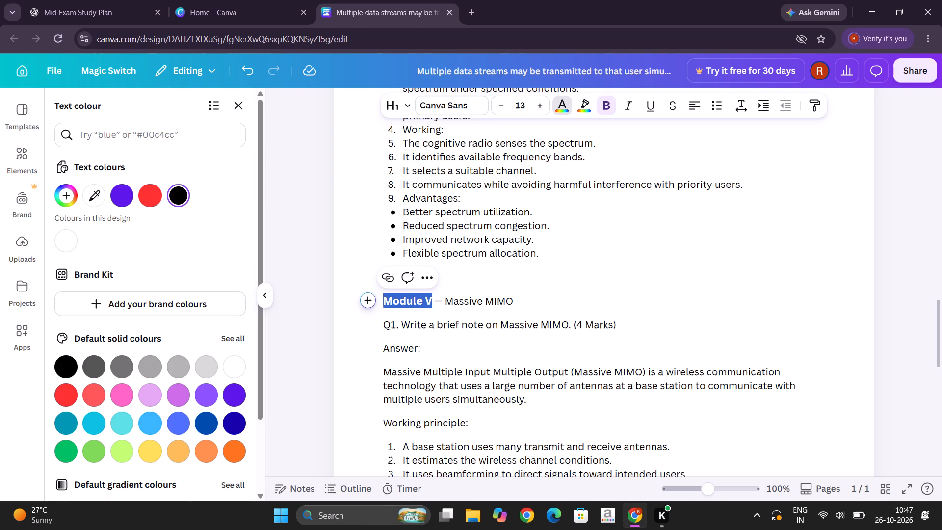
drag(445, 297, 532, 305)
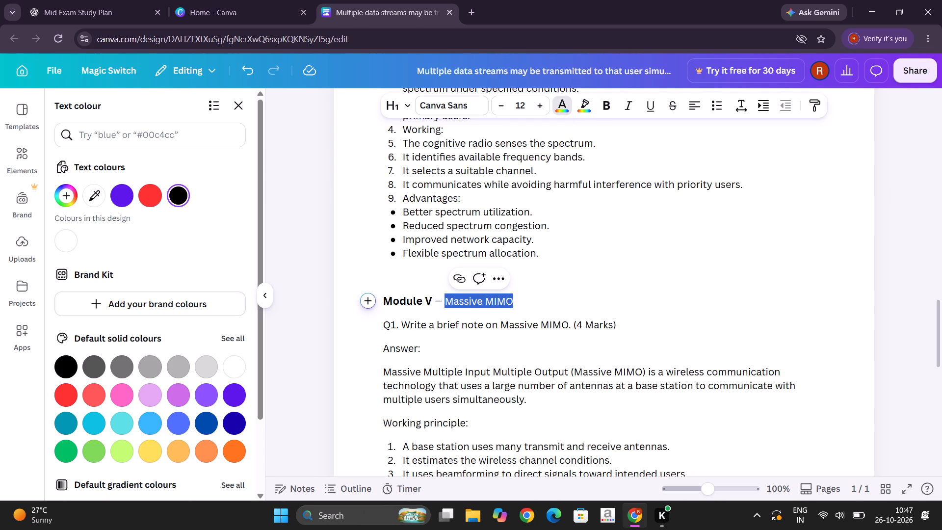
key(ctrl+b)
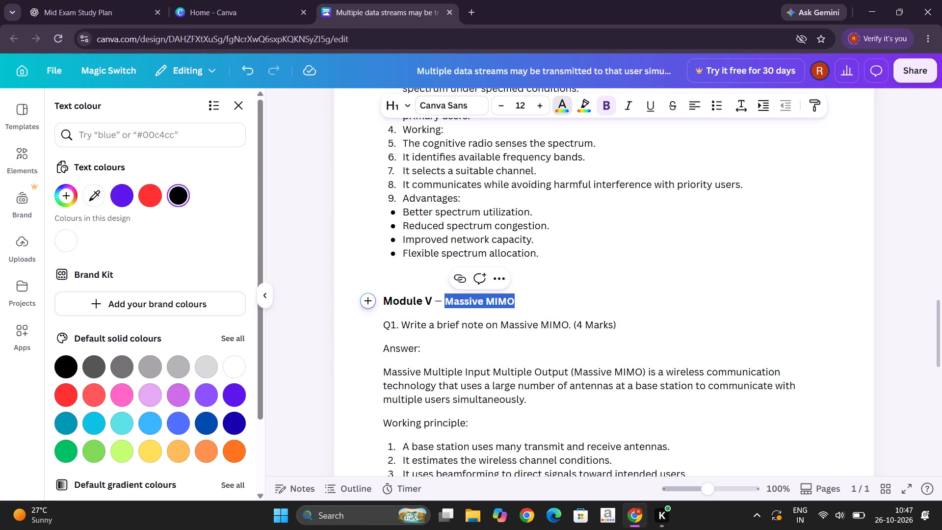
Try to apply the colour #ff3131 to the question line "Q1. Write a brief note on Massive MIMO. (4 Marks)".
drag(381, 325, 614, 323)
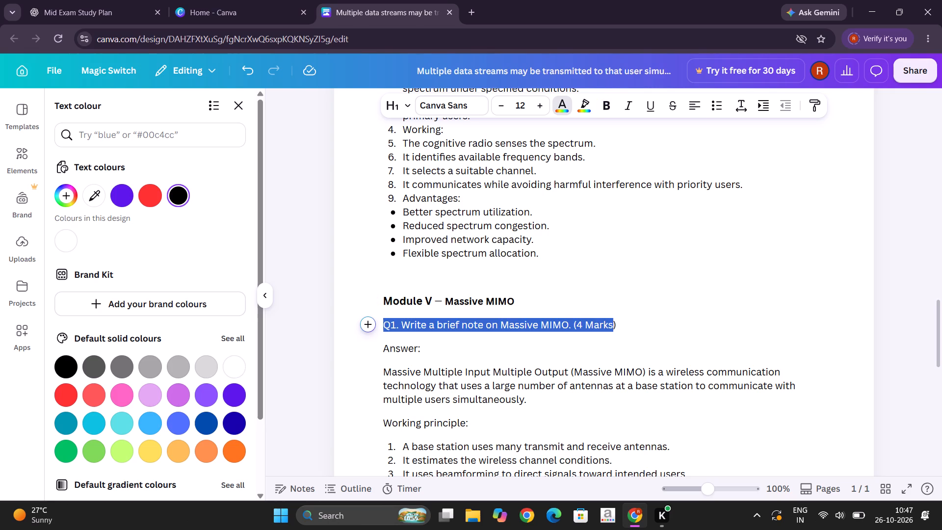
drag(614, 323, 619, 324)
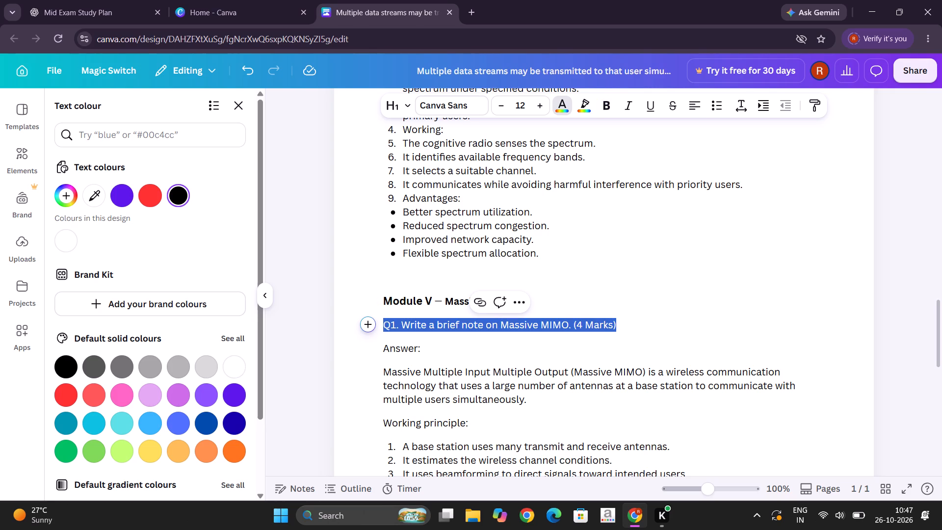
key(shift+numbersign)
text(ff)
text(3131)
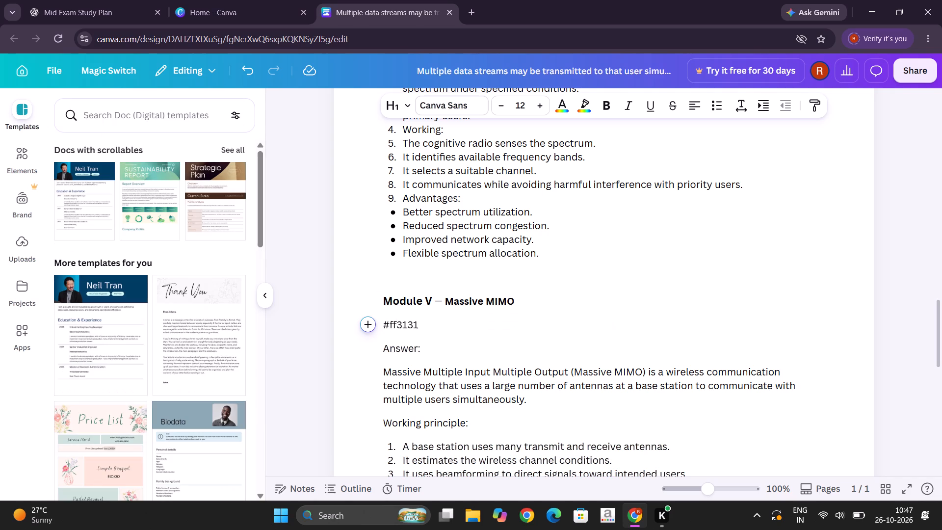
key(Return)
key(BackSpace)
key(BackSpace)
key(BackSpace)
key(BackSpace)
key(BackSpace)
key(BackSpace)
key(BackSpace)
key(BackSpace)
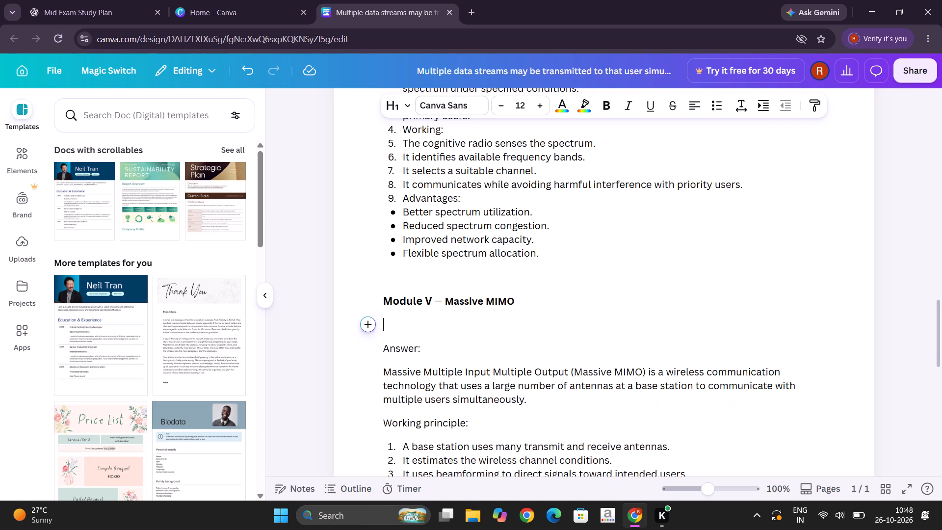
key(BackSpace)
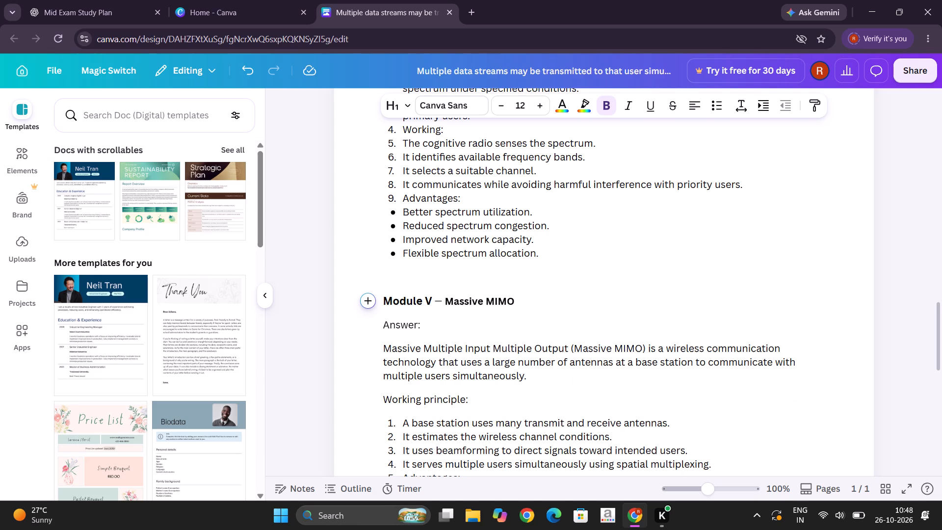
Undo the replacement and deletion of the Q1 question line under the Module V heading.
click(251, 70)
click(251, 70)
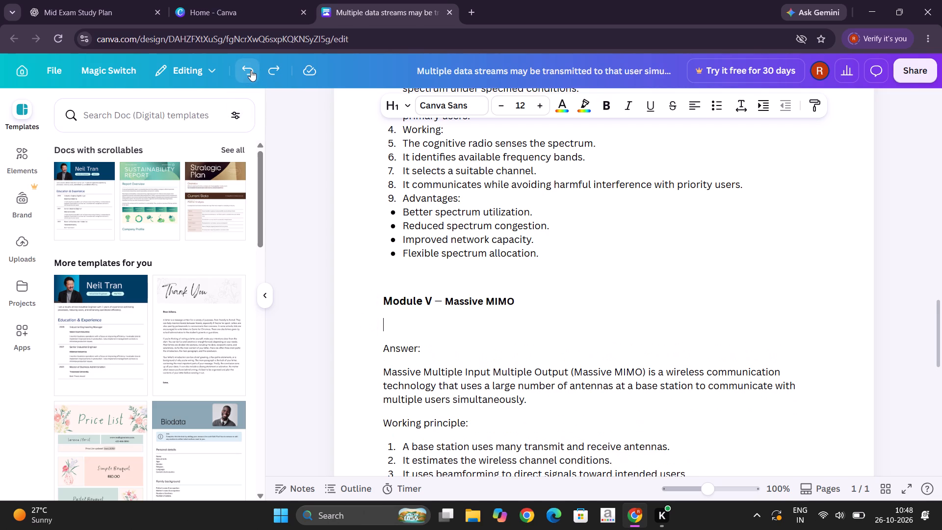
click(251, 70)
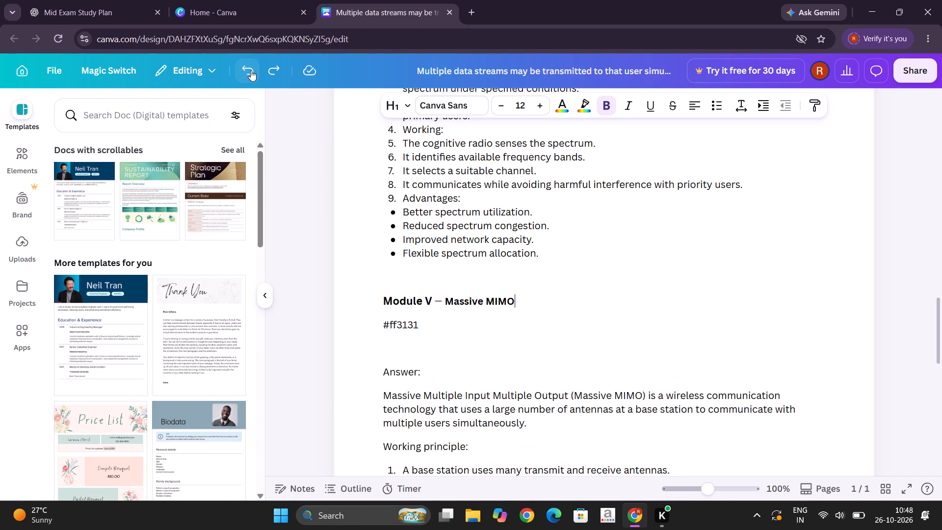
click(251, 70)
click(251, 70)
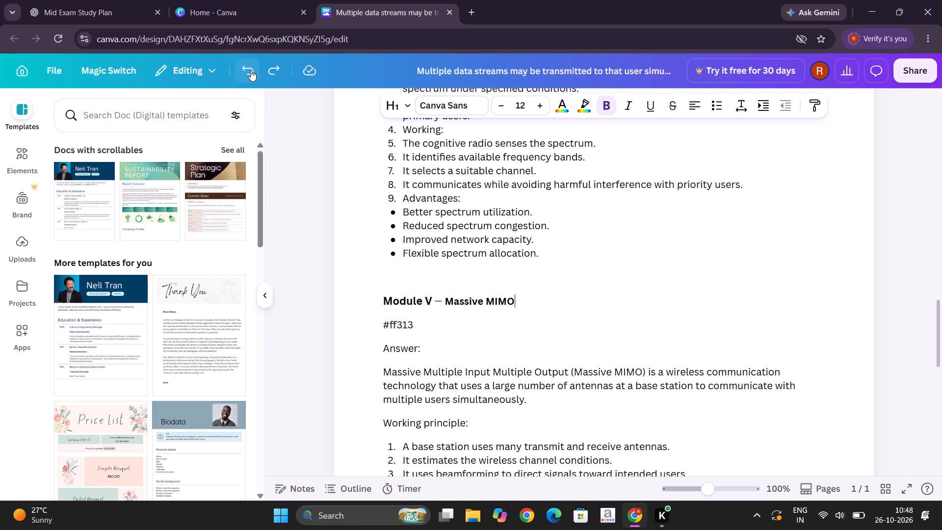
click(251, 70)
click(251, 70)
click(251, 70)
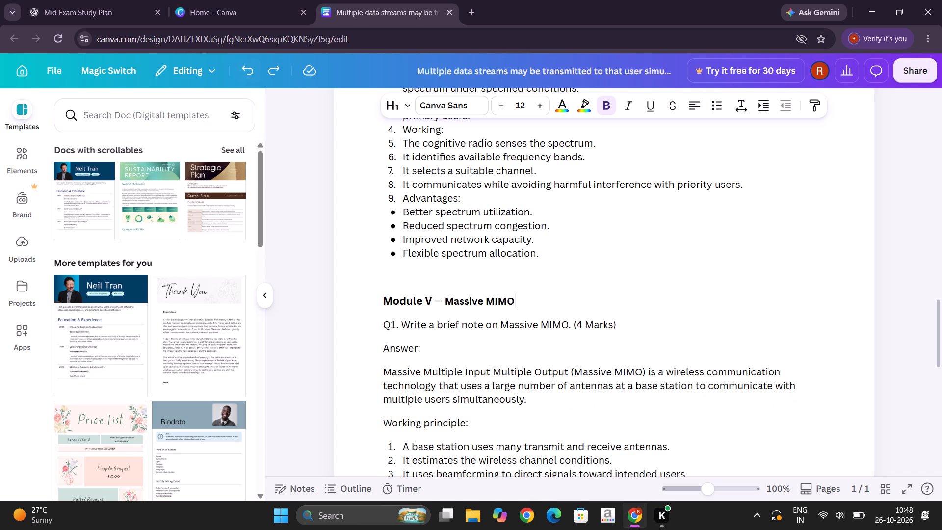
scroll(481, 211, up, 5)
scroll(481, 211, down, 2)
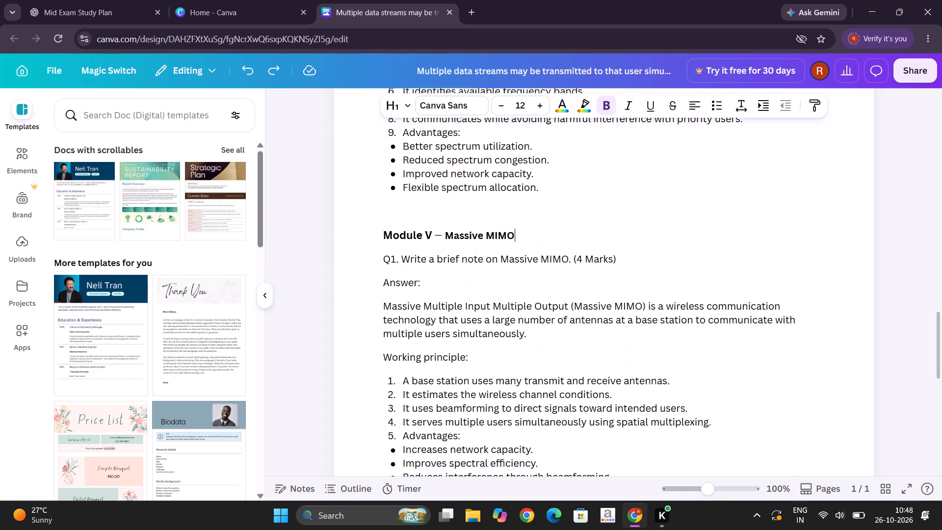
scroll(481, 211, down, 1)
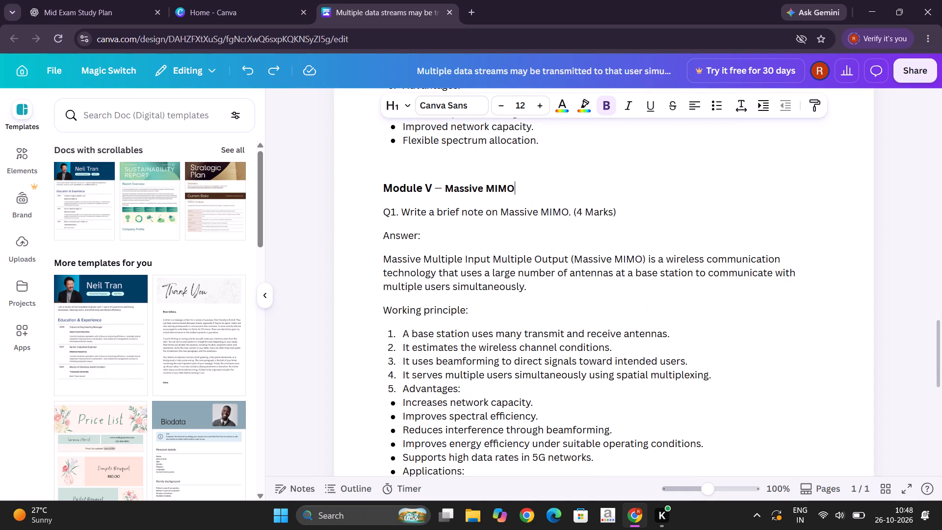
Make the question line "Q1. Write a brief note on Massive MIMO. (4 Marks)" bold and red.
drag(383, 210, 646, 211)
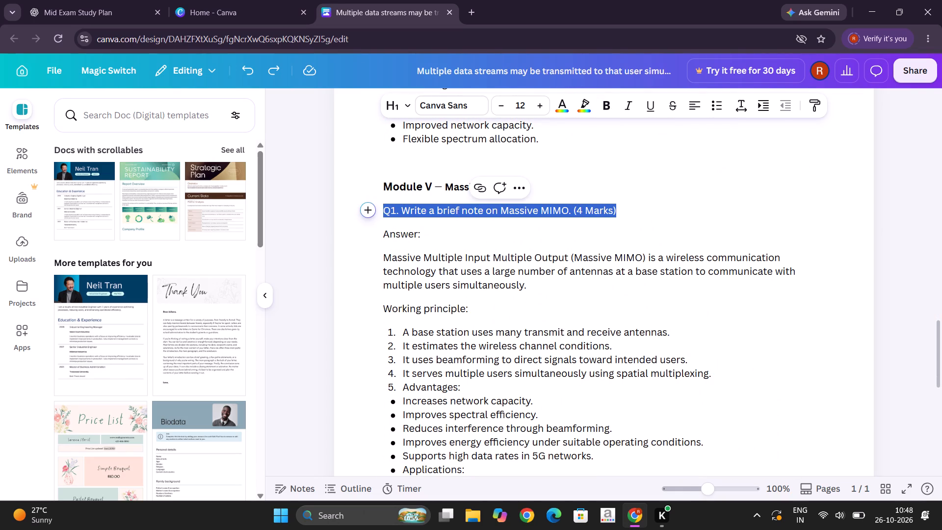
key(ctrl+b)
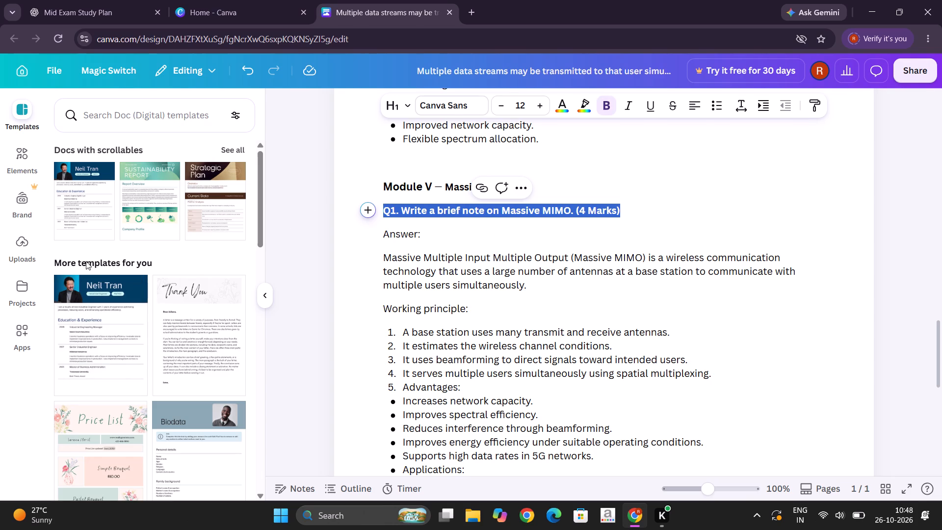
click(569, 109)
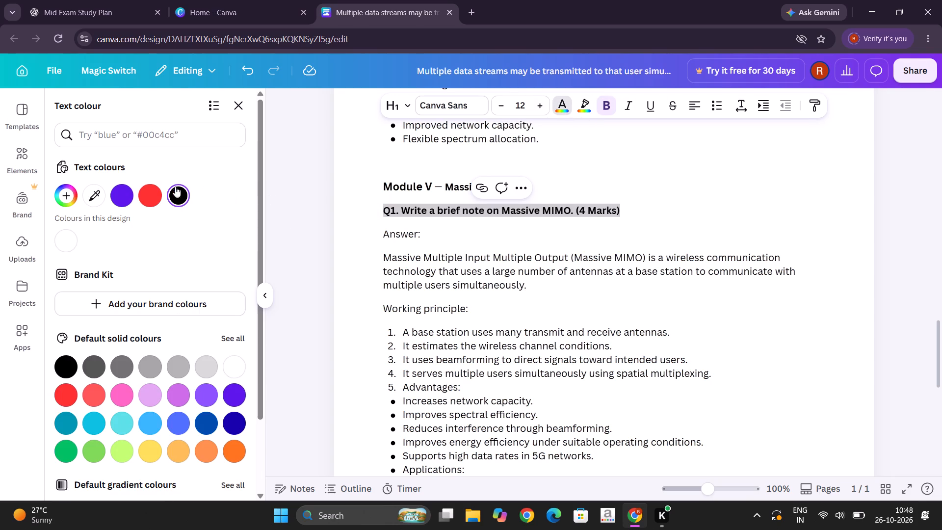
click(151, 190)
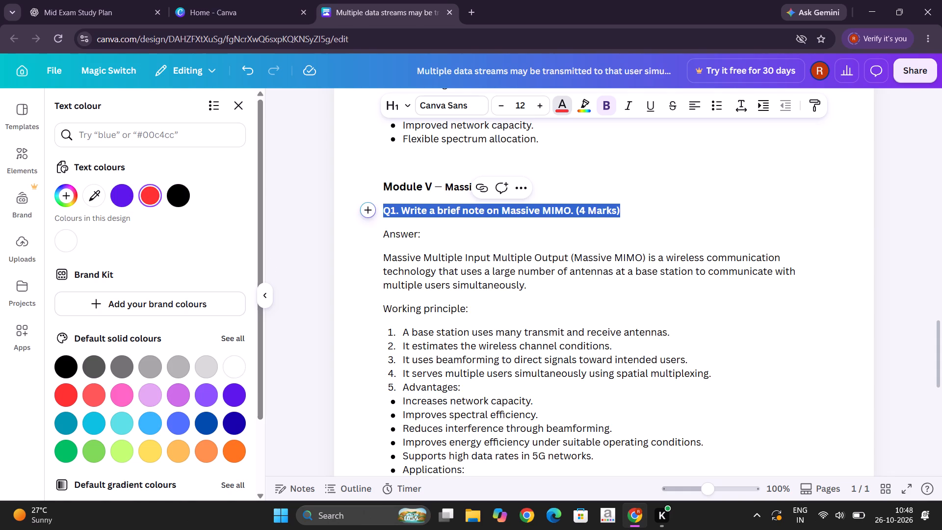
click(477, 240)
Colour the "Answer:" label purple under the Q2 question on Dynamic Spectrum Access.
scroll(468, 226, up, 4)
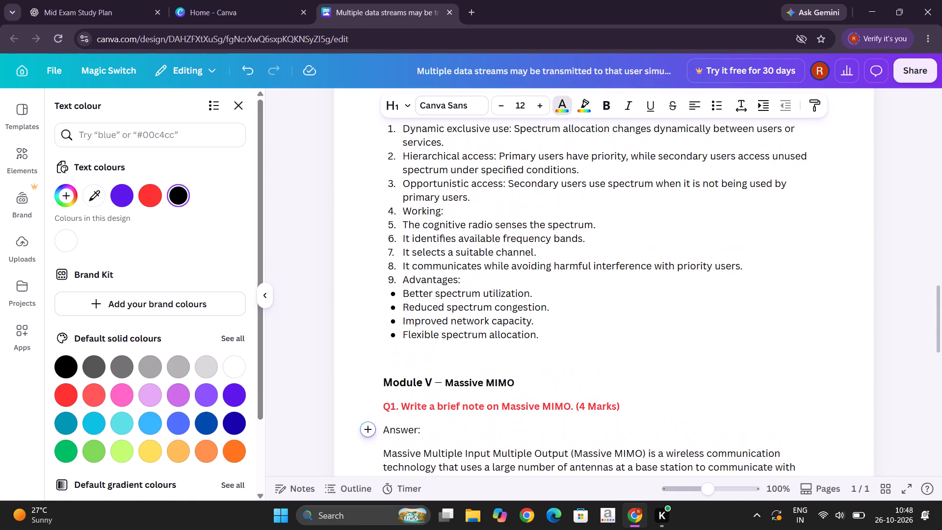
scroll(468, 226, up, 3)
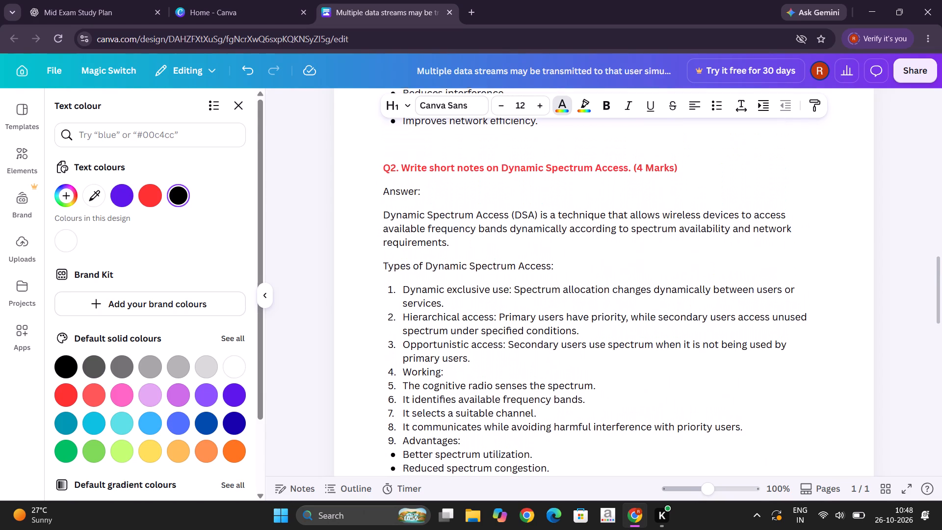
scroll(468, 226, up, 2)
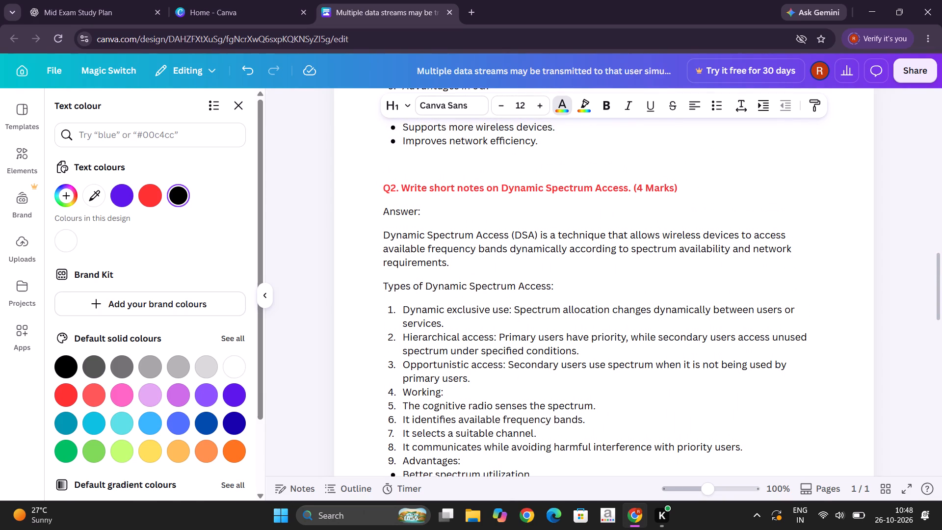
drag(382, 212, 423, 218)
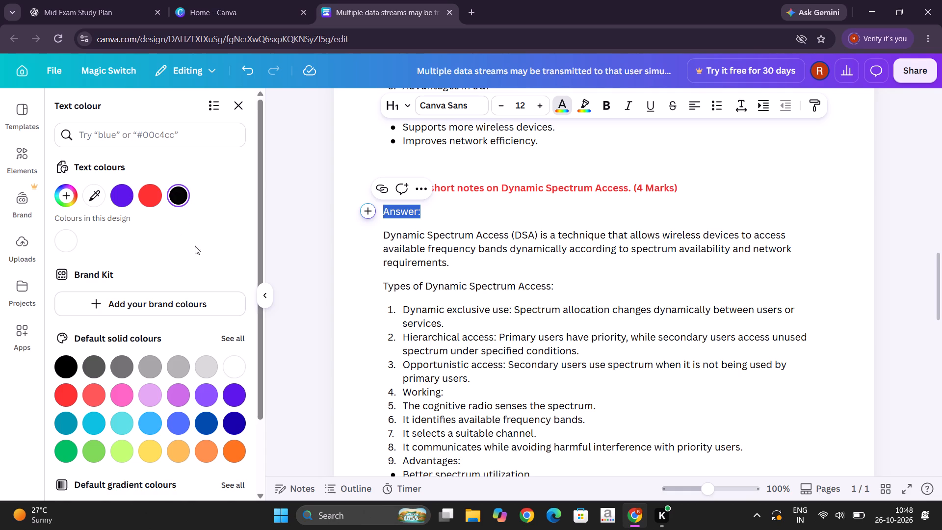
click(125, 200)
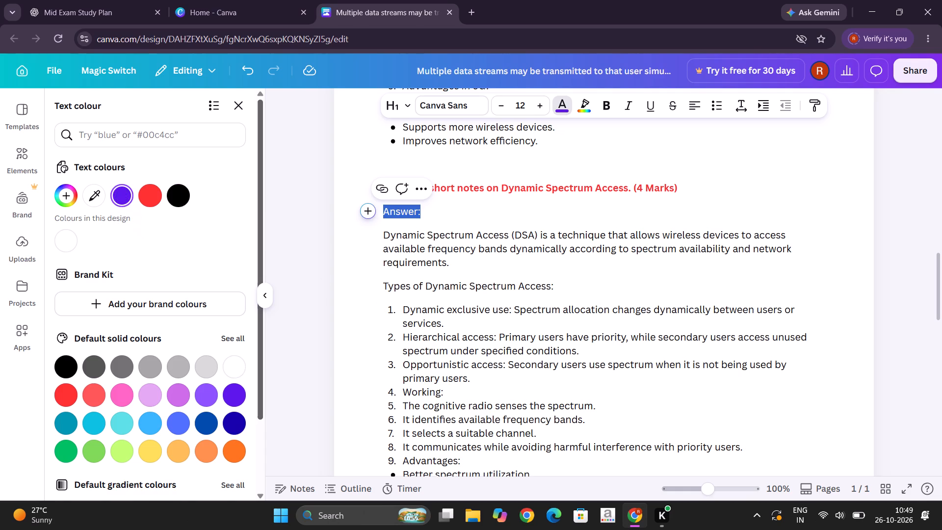
click(561, 289)
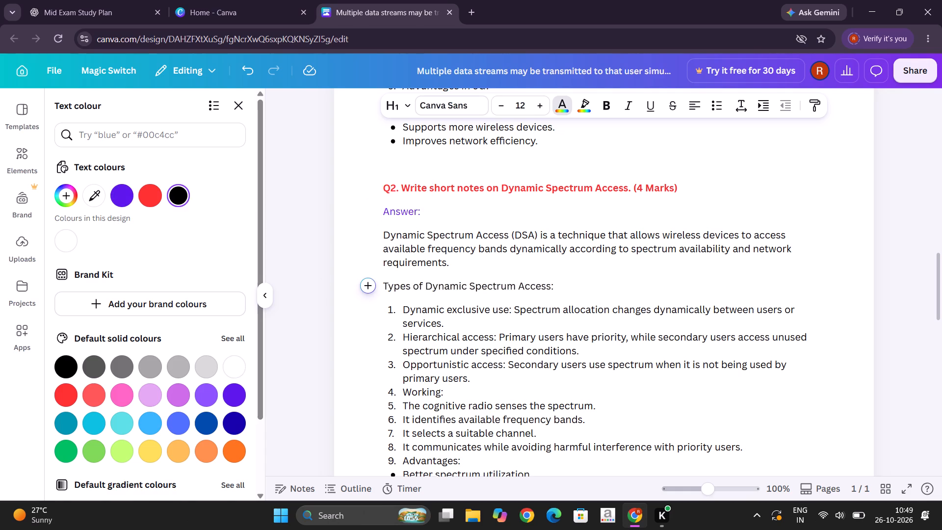
Italicise the subheadings "Types of Dynamic Spectrum Access:", "Working:" and "Advantages:" in the Dynamic Spectrum Access answer.
scroll(506, 302, down, 1)
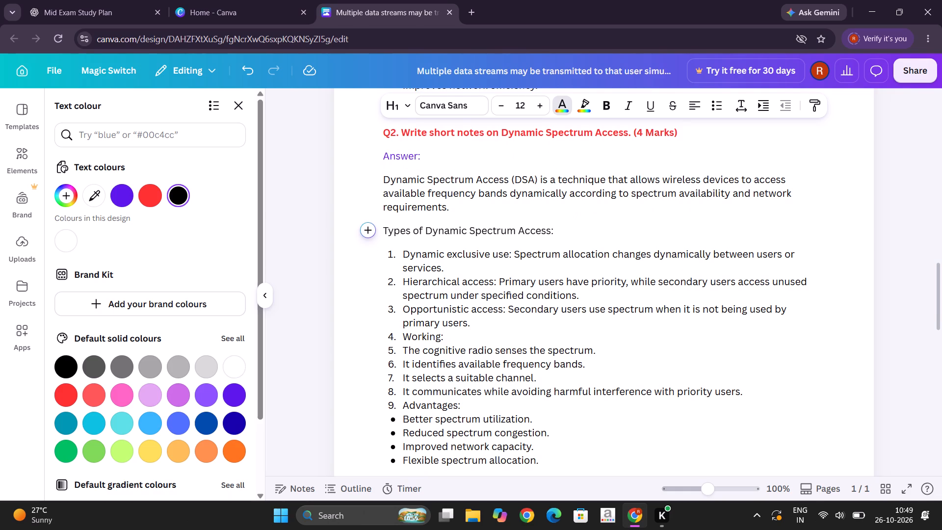
drag(384, 230, 601, 237)
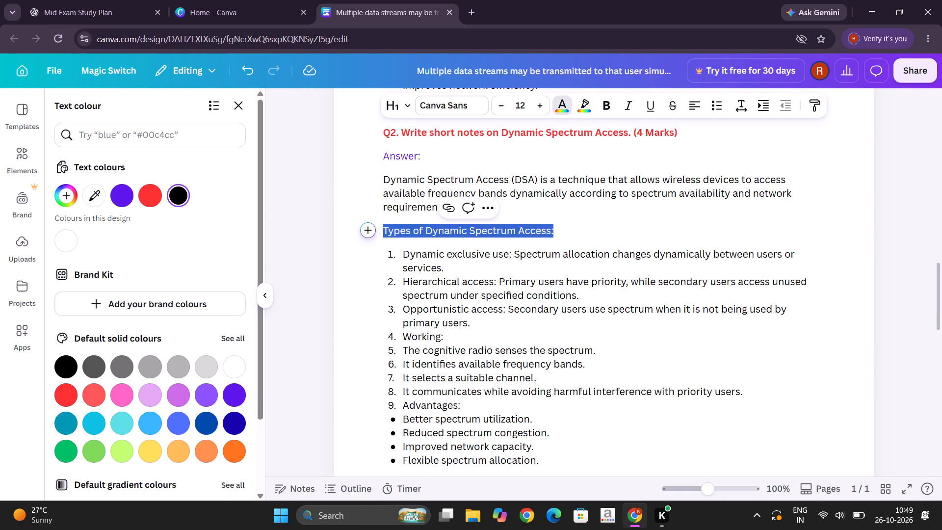
click(624, 108)
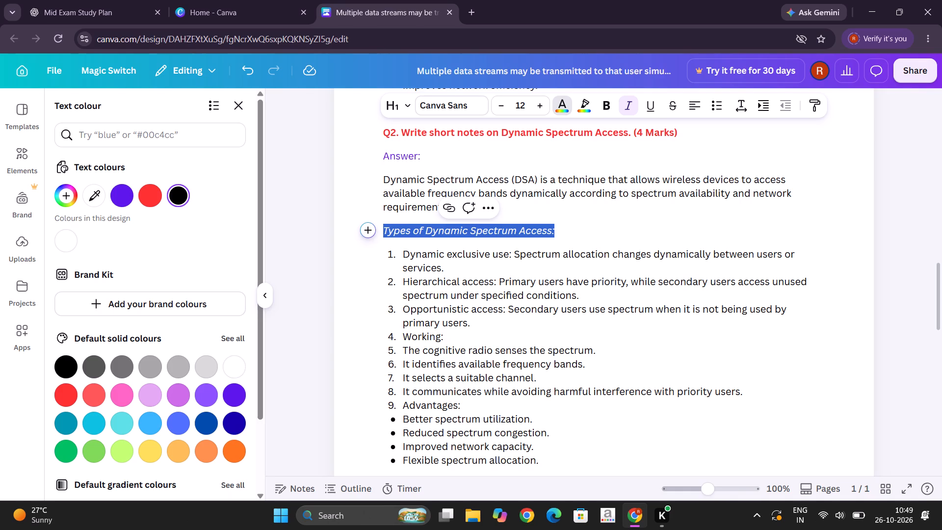
drag(401, 338, 445, 339)
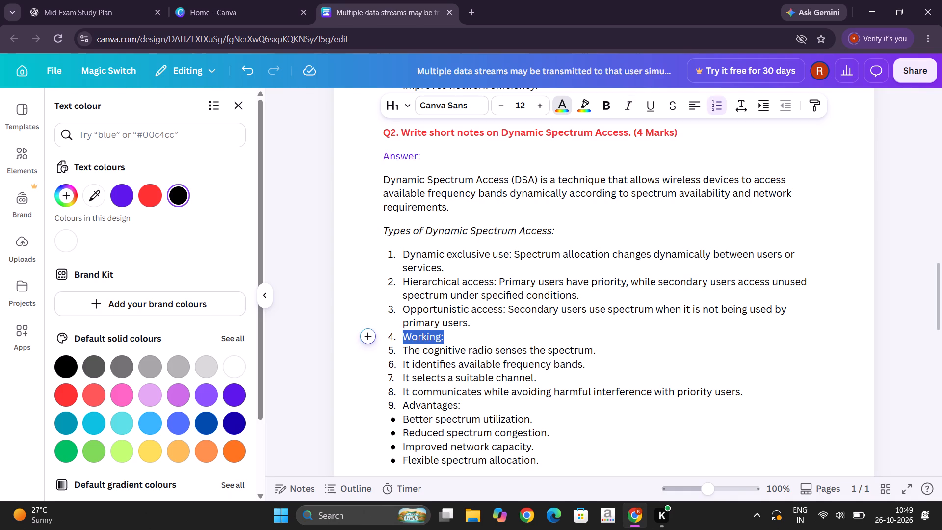
drag(445, 339, 446, 339)
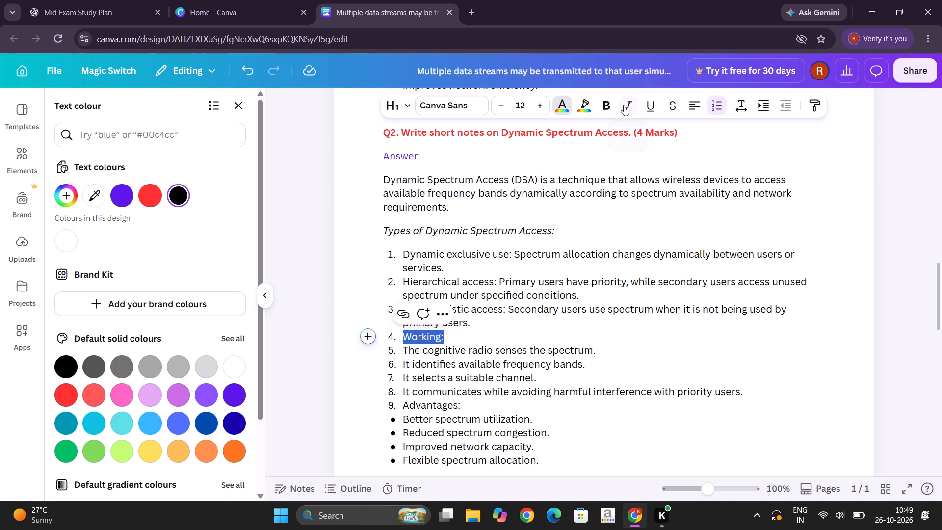
click(624, 105)
drag(400, 404, 482, 408)
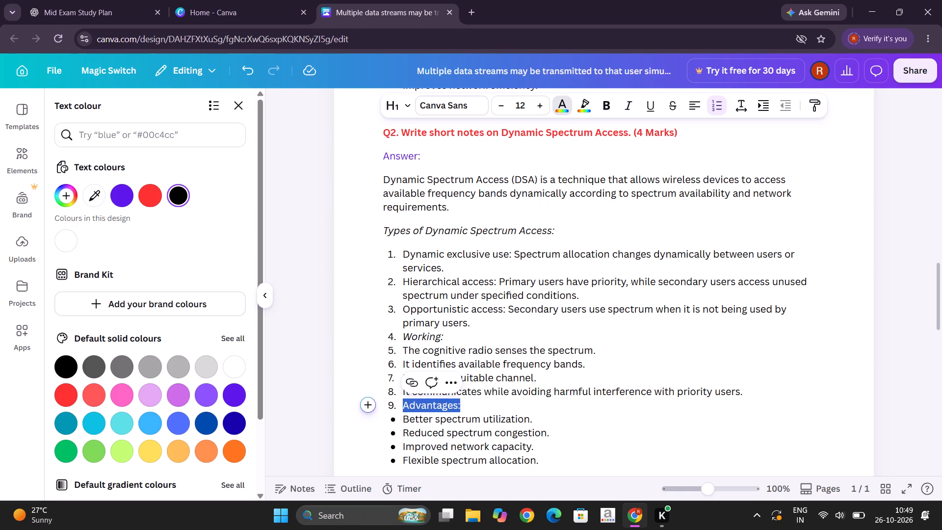
click(629, 106)
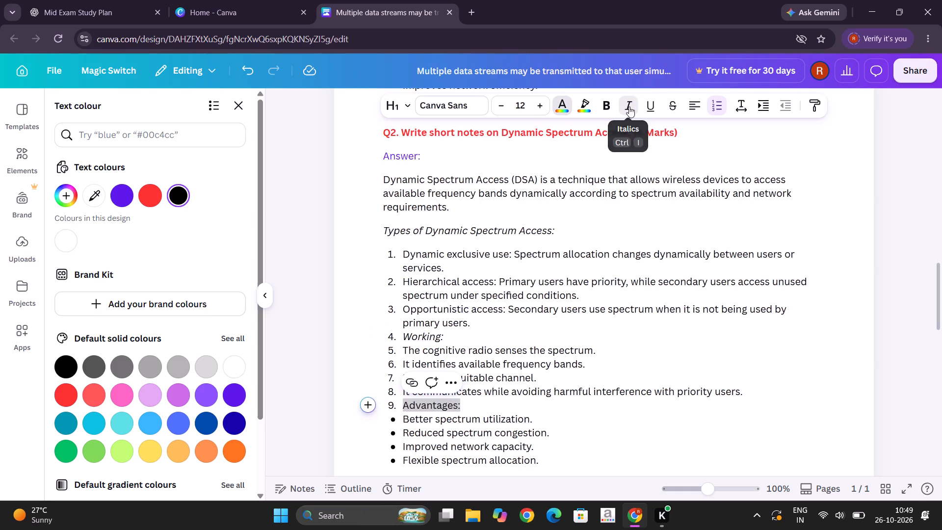
Colour the "Answer:" label purple under the Q1 question on Massive MIMO in Module V.
scroll(480, 353, down, 2)
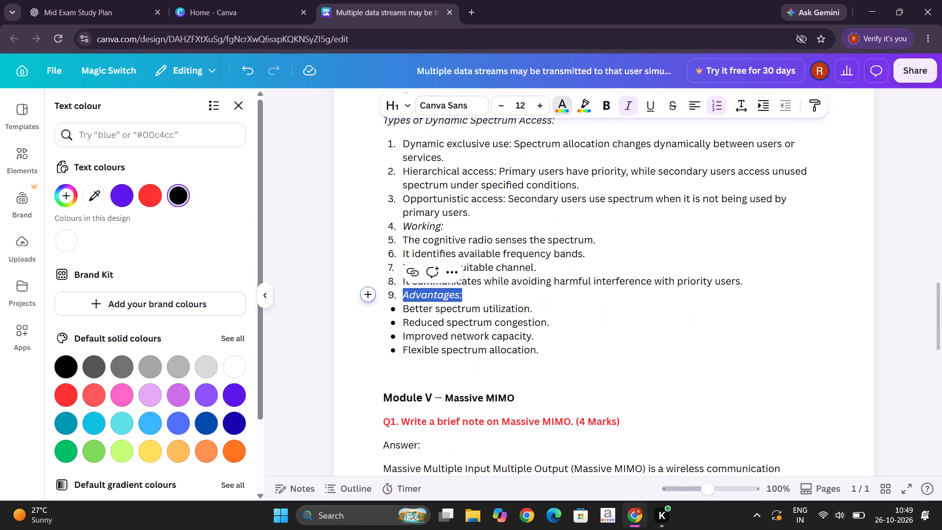
scroll(480, 353, down, 2)
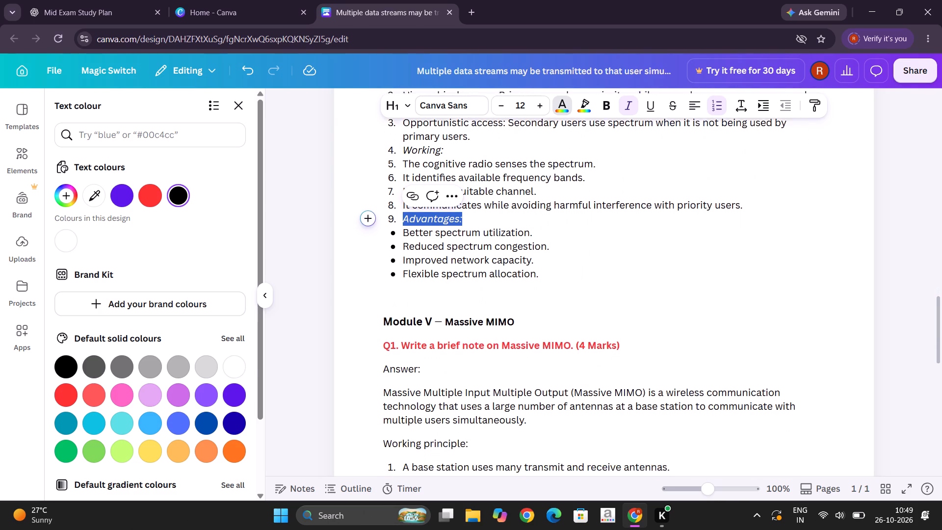
scroll(480, 353, down, 3)
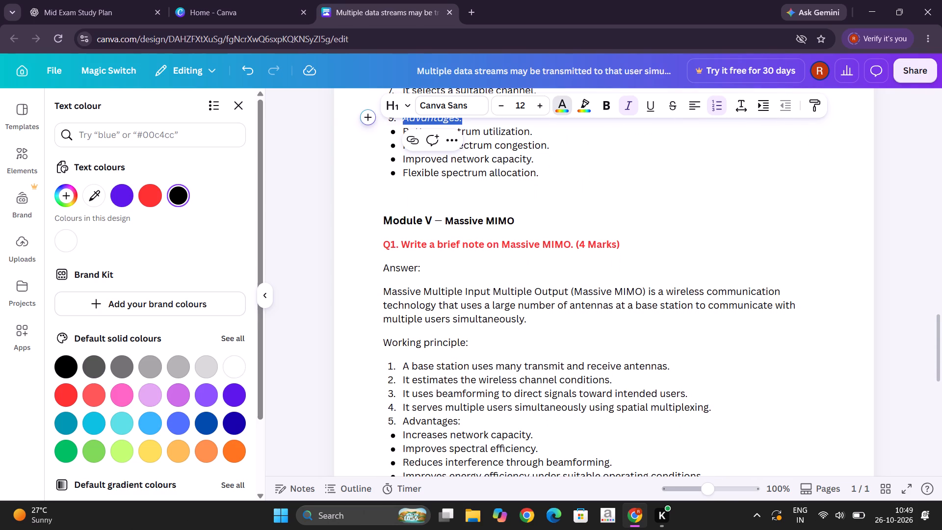
drag(383, 267, 438, 268)
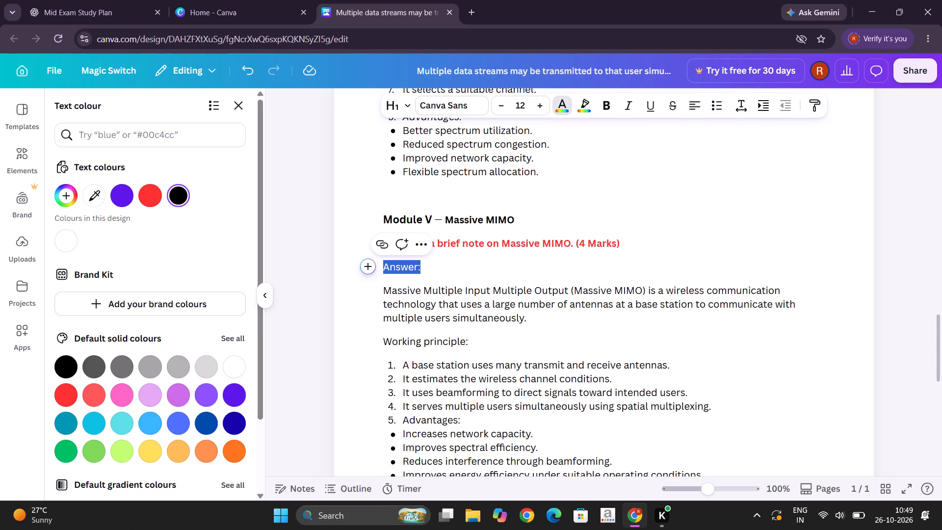
click(126, 189)
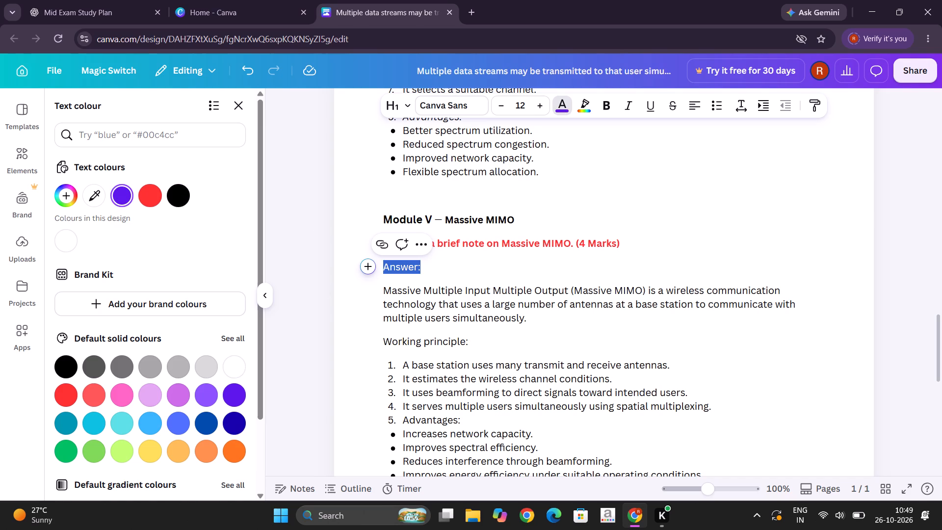
Italicise the subheadings "Working principle:", "Advantages:" and "Applications:" in the Massive MIMO answer.
drag(382, 343, 479, 347)
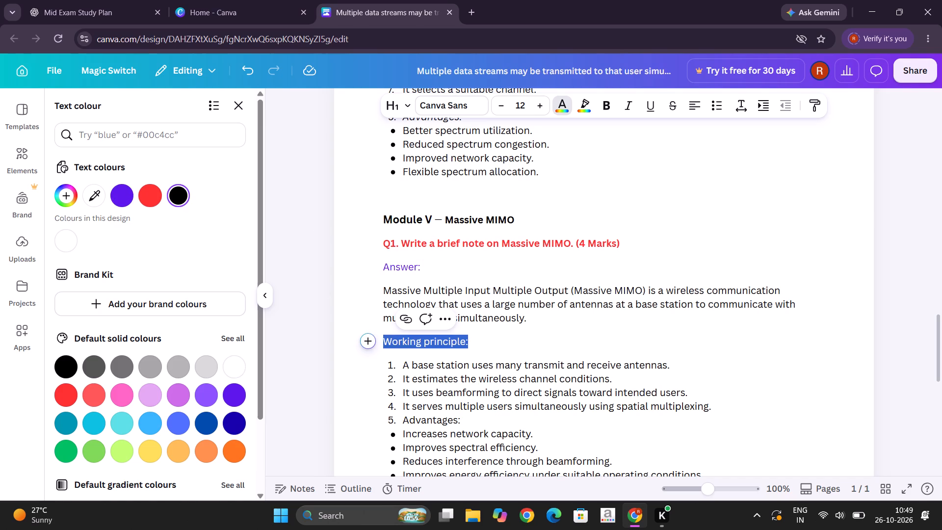
click(627, 113)
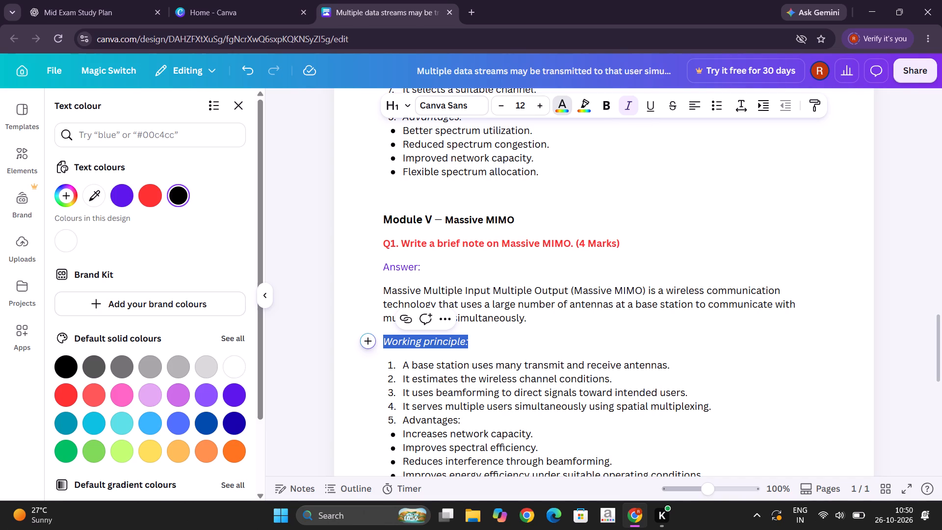
drag(400, 420, 460, 424)
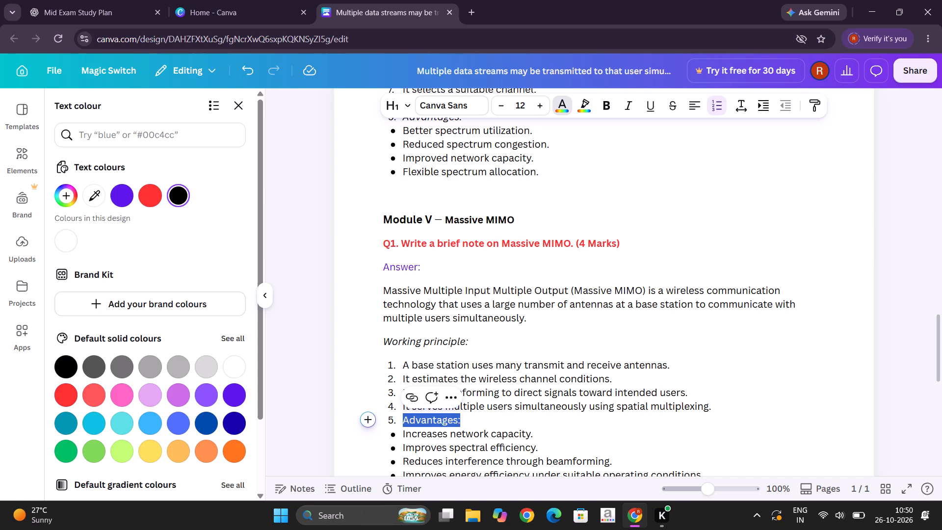
key(ctrl+i)
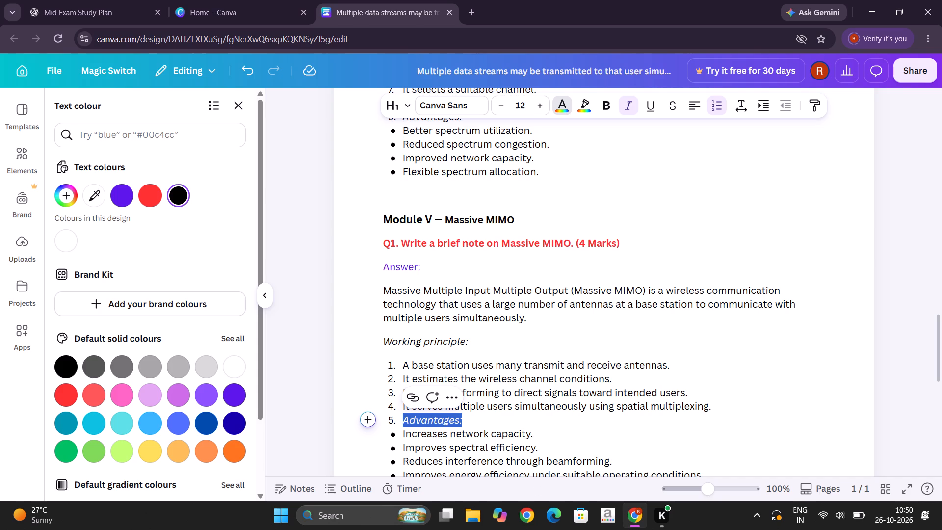
scroll(534, 433, down, 3)
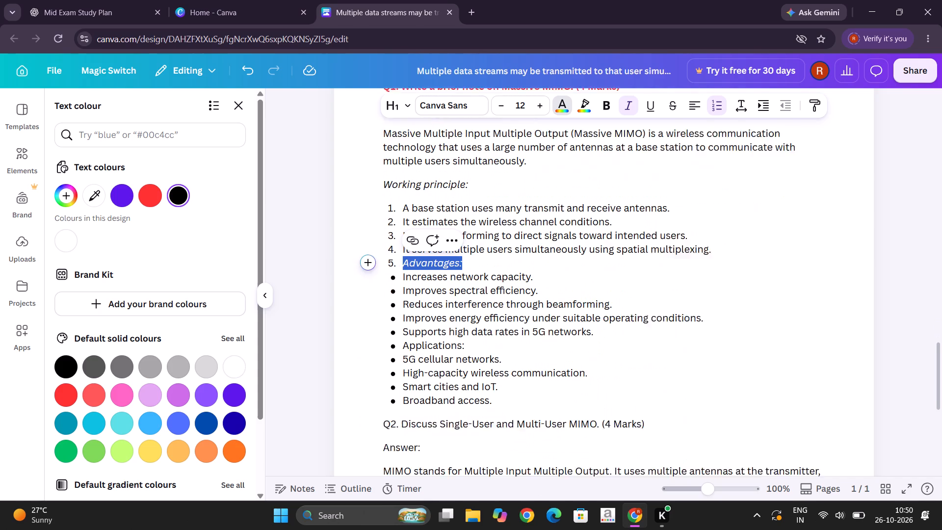
scroll(534, 433, down, 1)
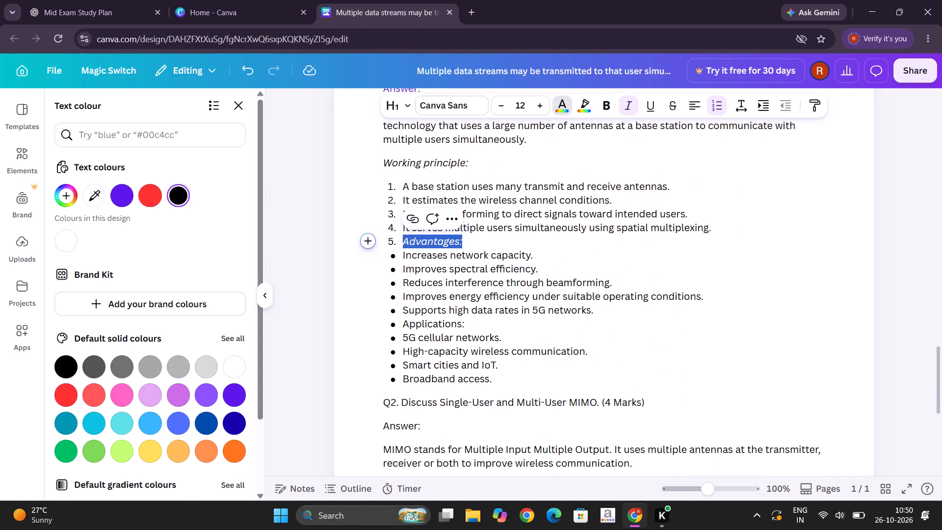
drag(399, 323, 470, 327)
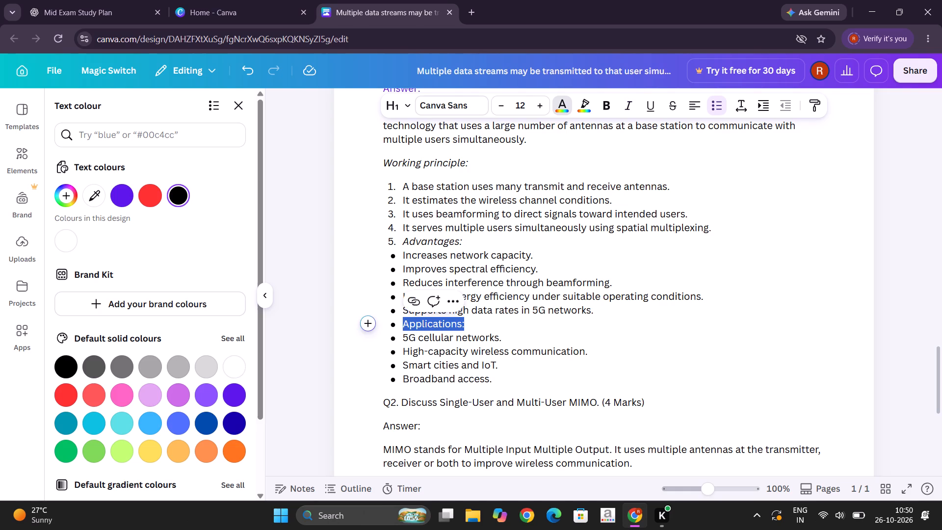
key(ctrl+i)
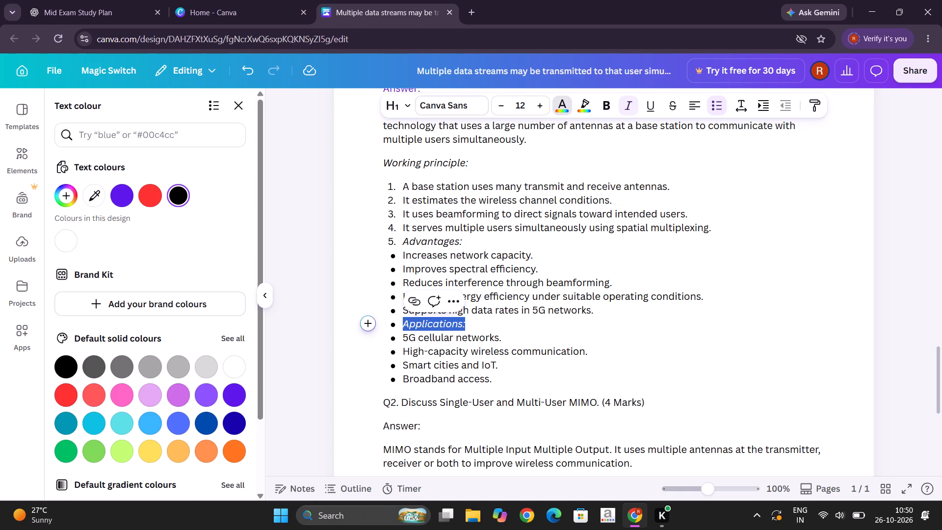
Make the question line "Q2. Discuss Single-User and Multi-User MIMO. (4 Marks)" bold and red.
drag(382, 401, 577, 409)
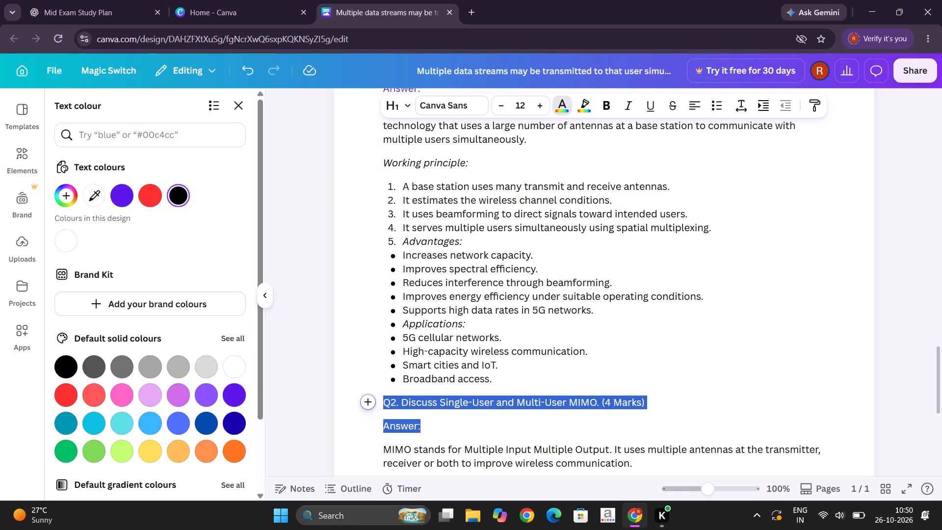
drag(577, 409, 651, 403)
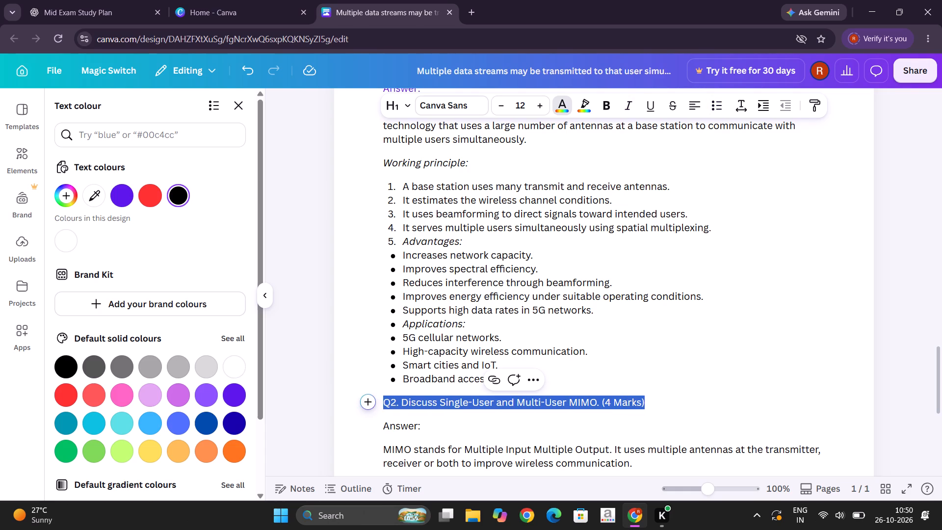
key(ctrl+b)
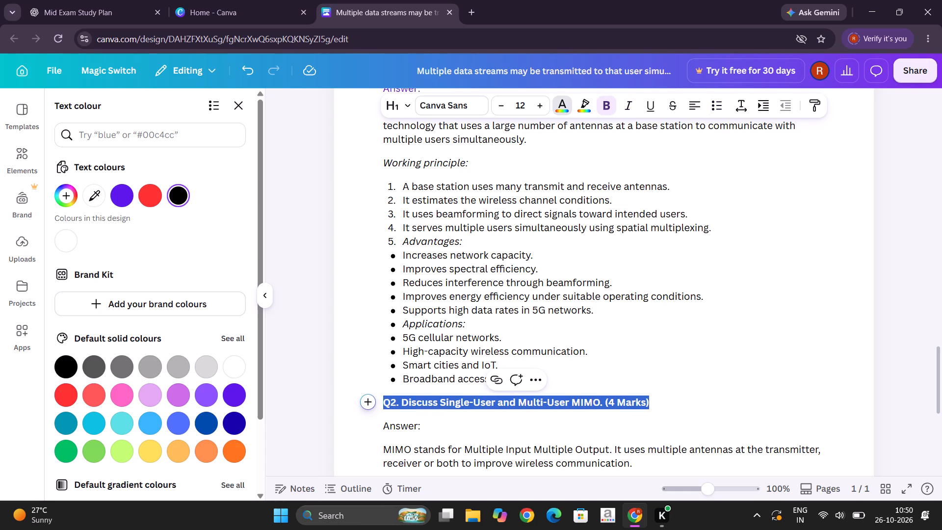
click(152, 204)
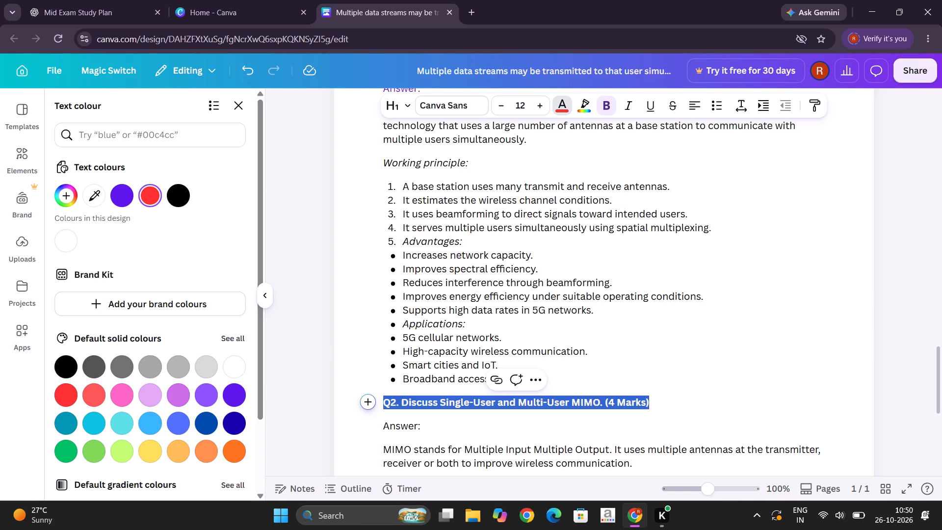
Colour the "Answer:" label violet (#5e17eb) under the Q2 question on Single-User and Multi-User MIMO.
drag(381, 427, 435, 430)
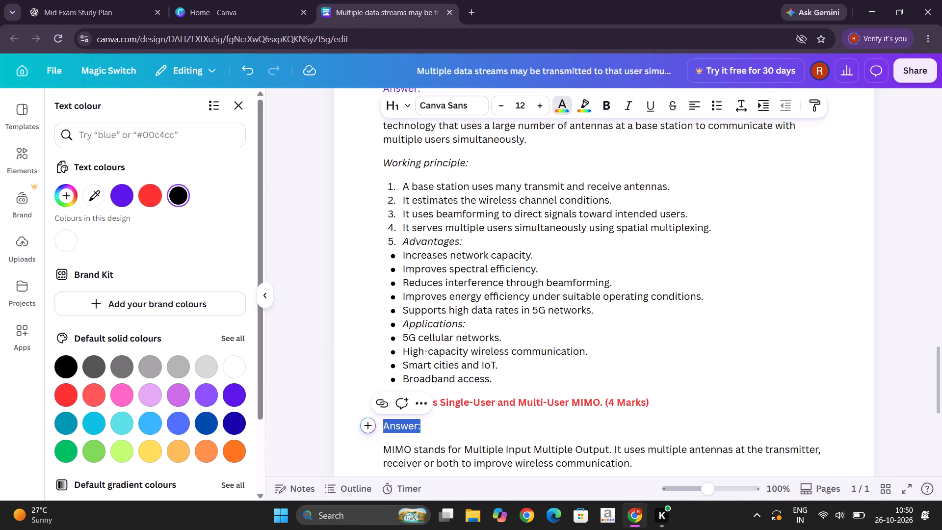
click(126, 195)
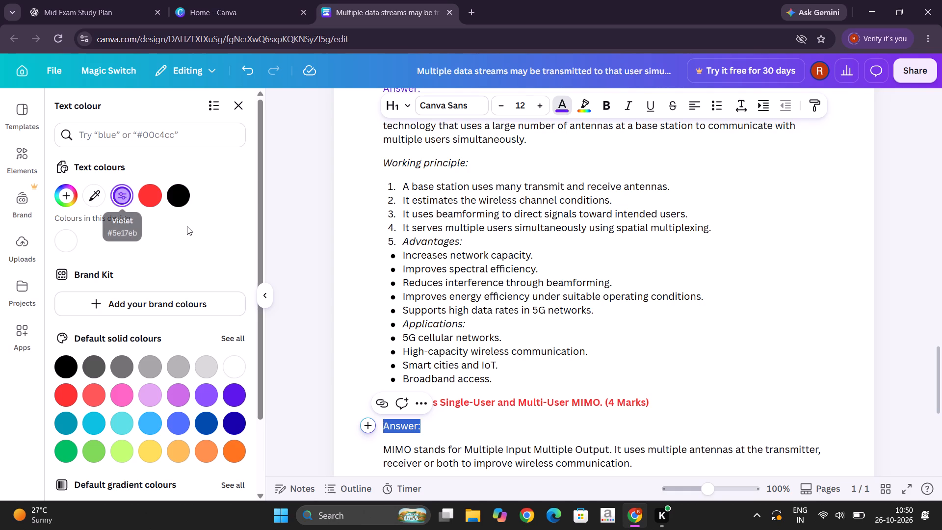
Italicise the subheadings "Single-User MIMO (SU-MIMO)" and "Multi-User MIMO (MU-MIMO)" in the Q2 answer.
scroll(493, 432, down, 3)
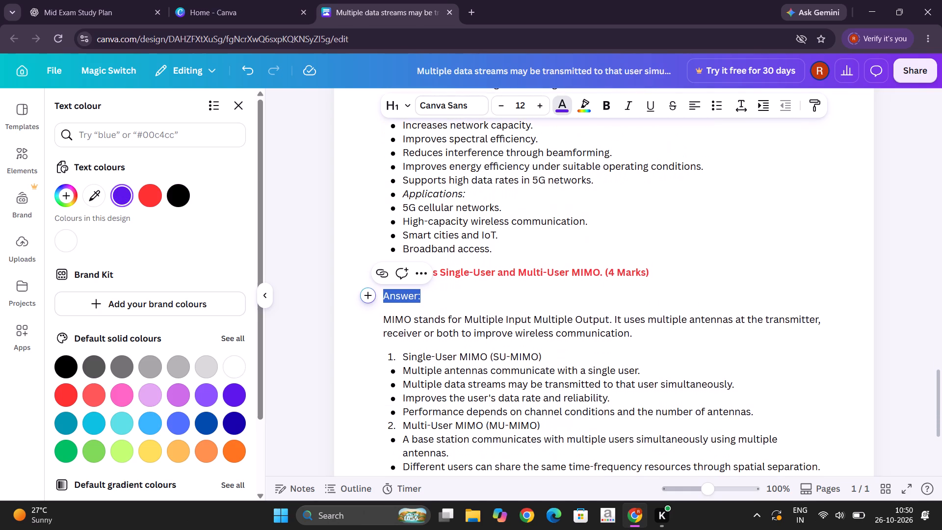
scroll(493, 432, down, 2)
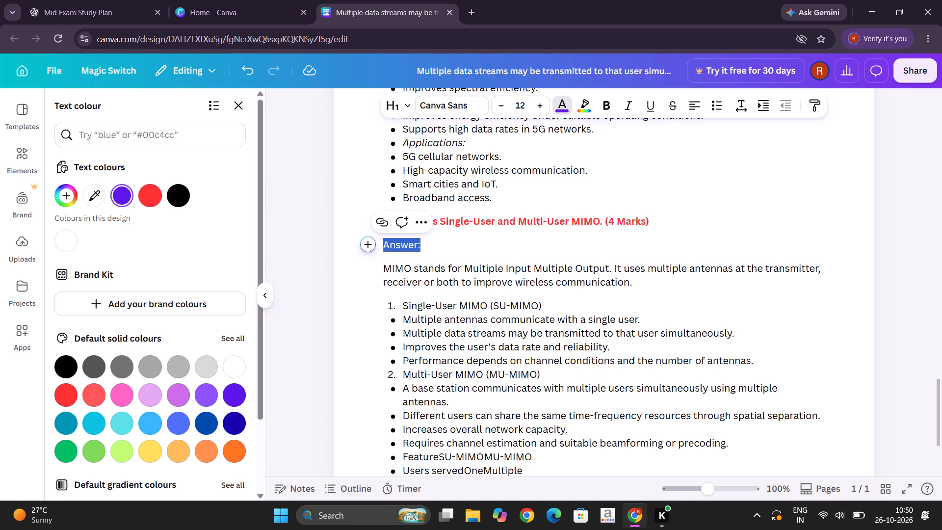
drag(385, 306, 554, 306)
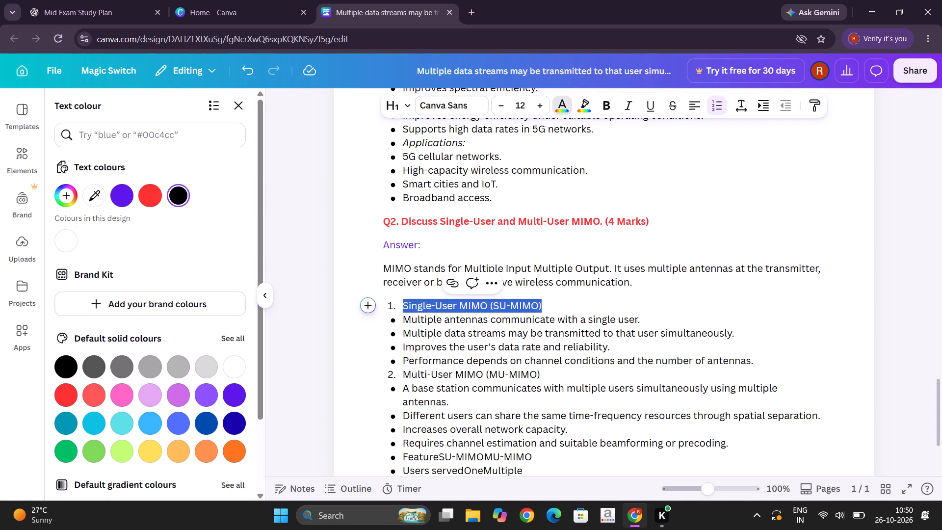
key(ctrl+i)
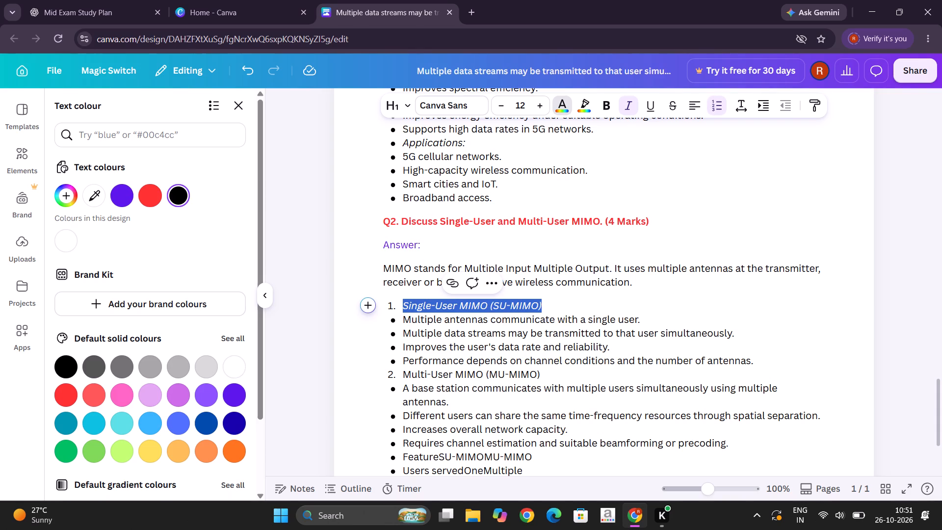
drag(399, 376, 558, 376)
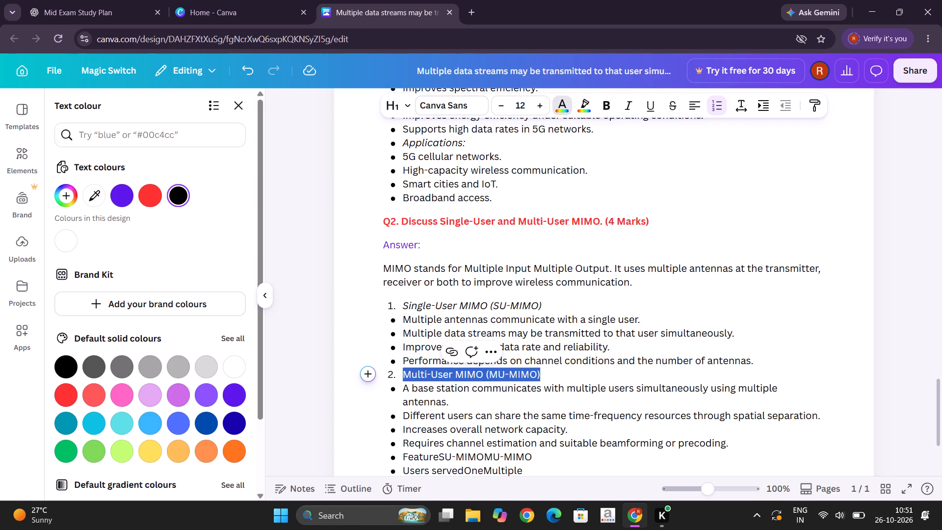
key(ctrl+i)
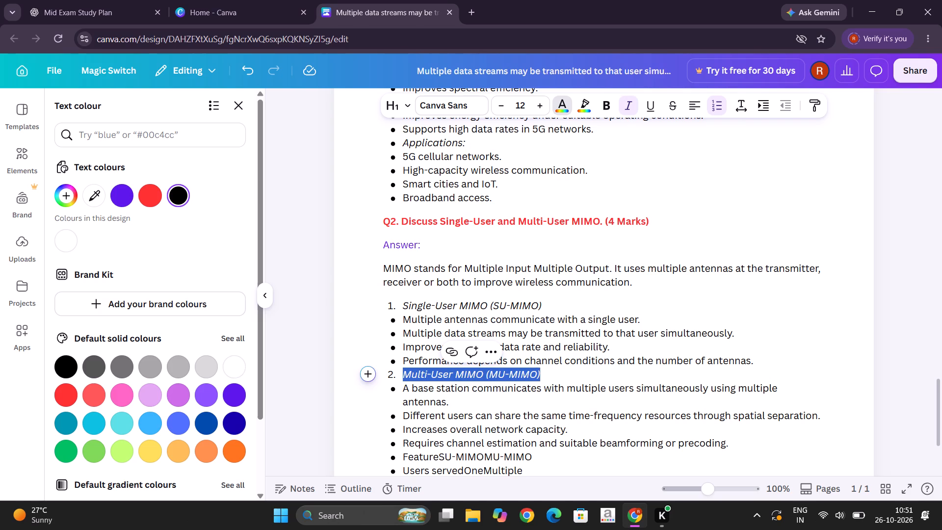
Download the finished document as a PDF with the Digital preset.
scroll(471, 388, down, 3)
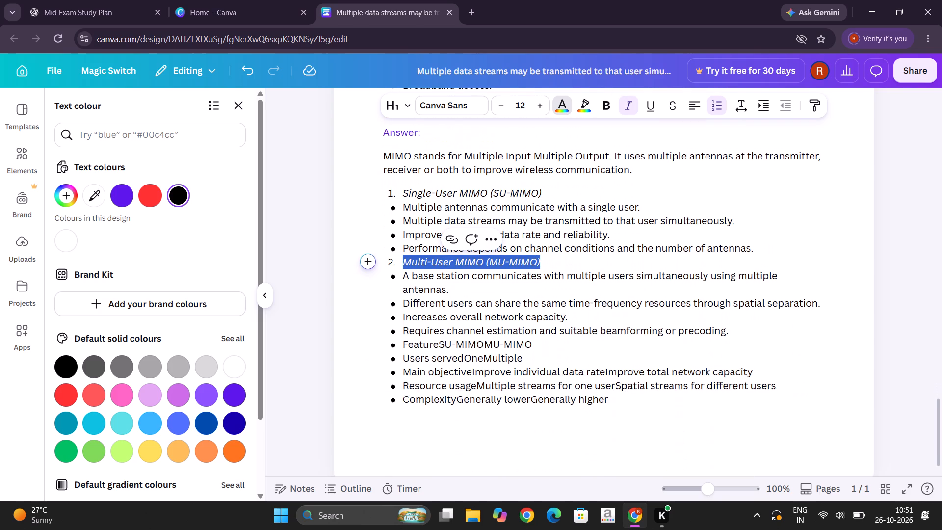
scroll(471, 388, down, 1)
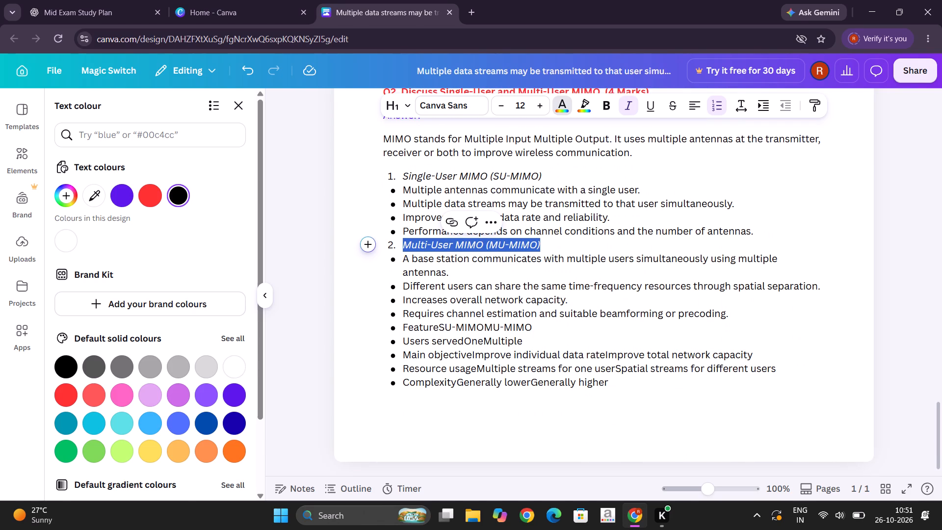
click(916, 72)
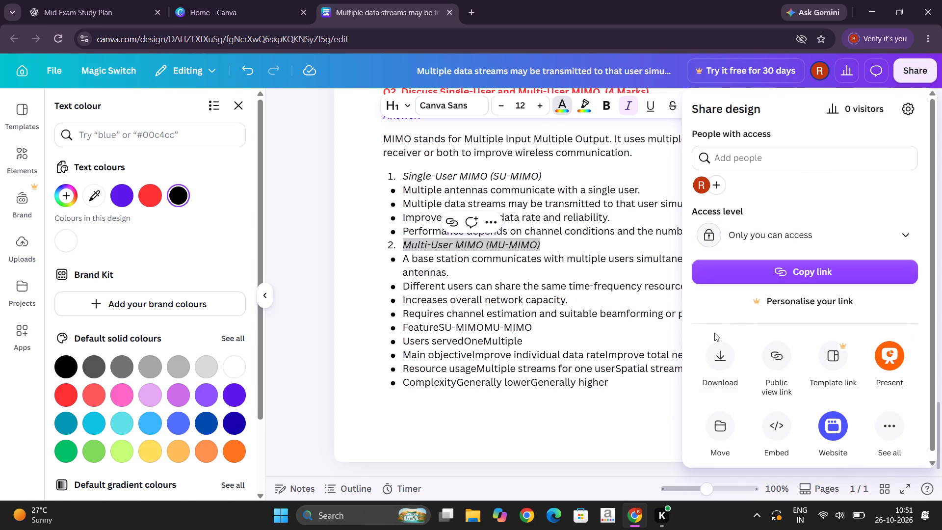
click(725, 359)
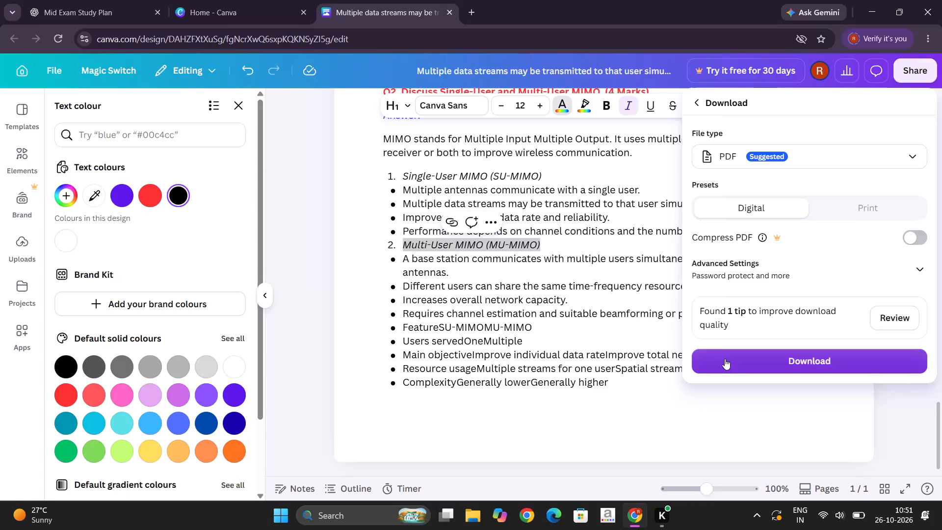
click(725, 359)
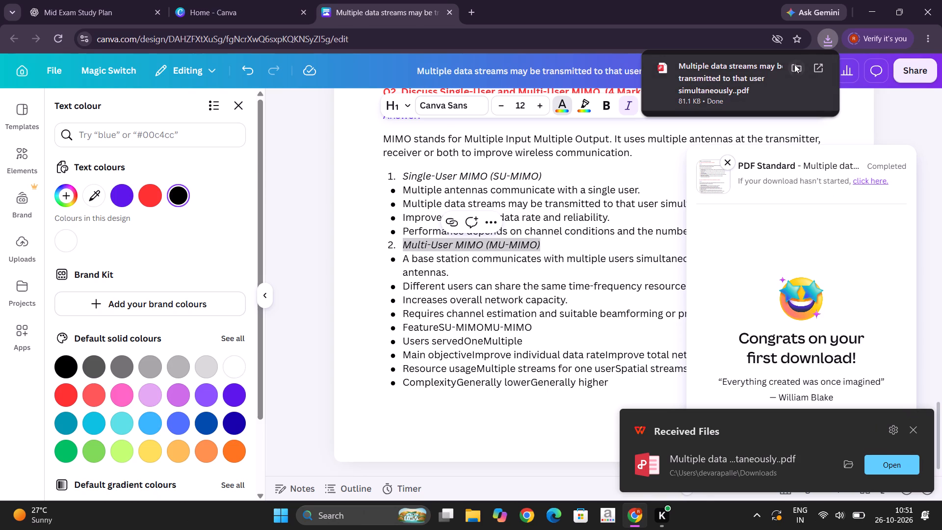
Show the downloaded PDF in its Downloads folder and rename the file as "5g mid2".
click(794, 63)
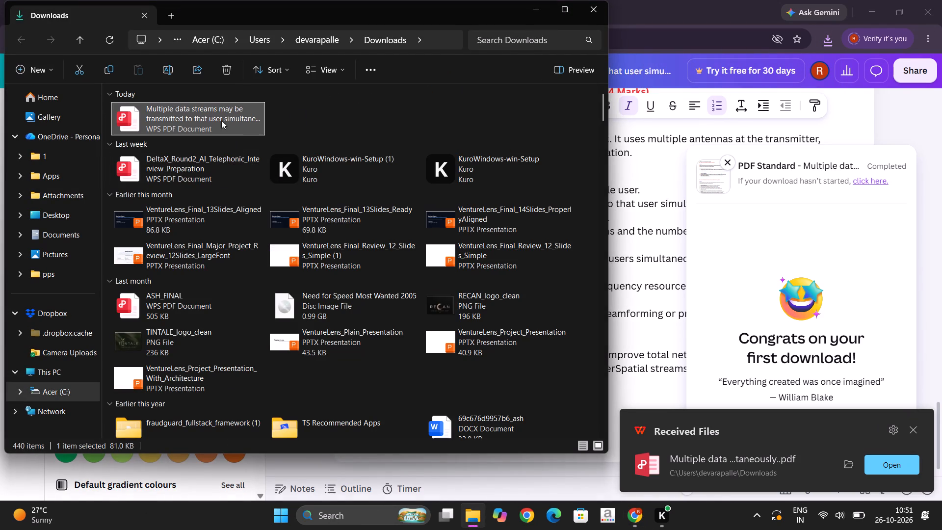
click(212, 112)
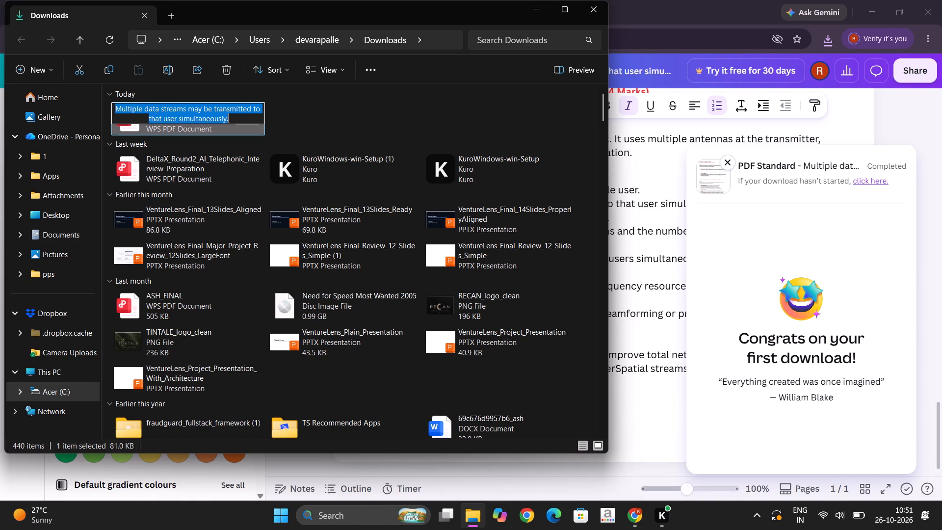
key(BackSpace)
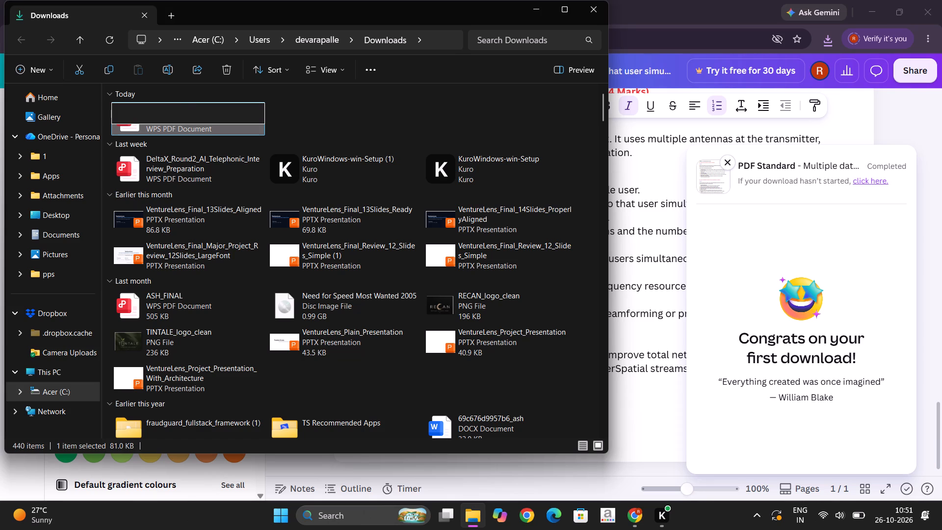
text(5g)
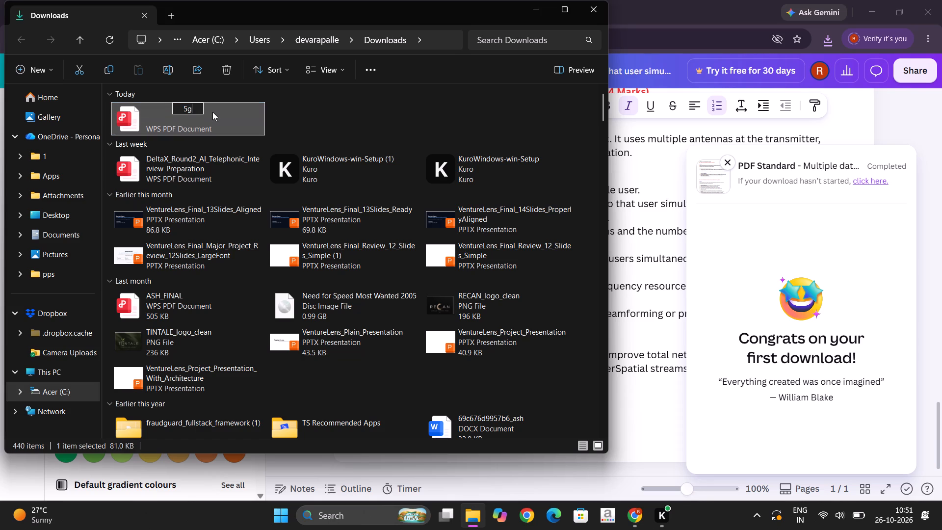
key(space)
text(mid)
key(2)
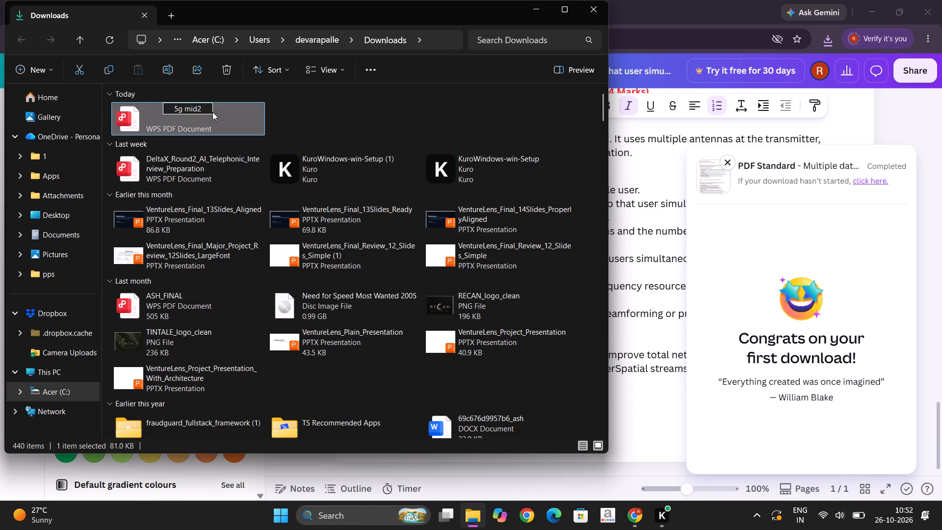
key(Return)
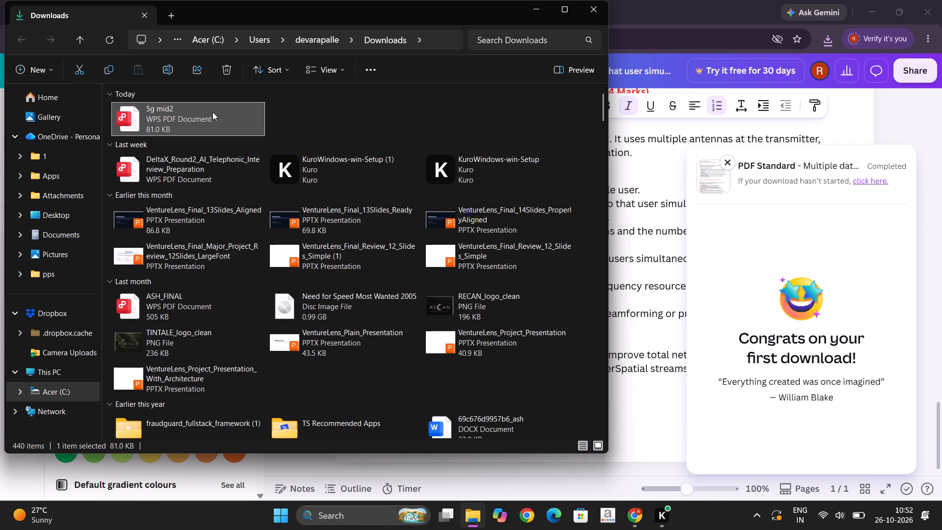
Open the "5g mid2" PDF in WPS Office and check the formatting and page breaks across its pages.
double_click(170, 118)
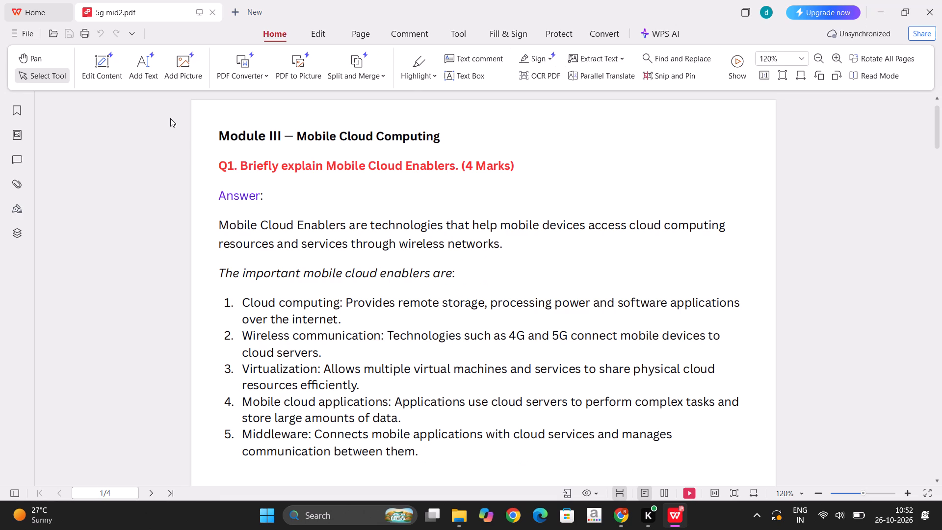
scroll(255, 174, down, 1)
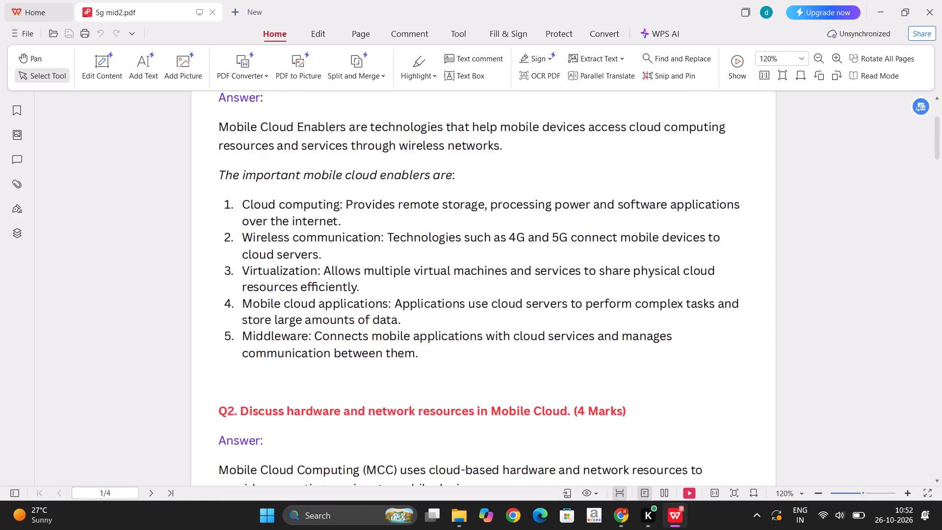
scroll(255, 174, down, 9)
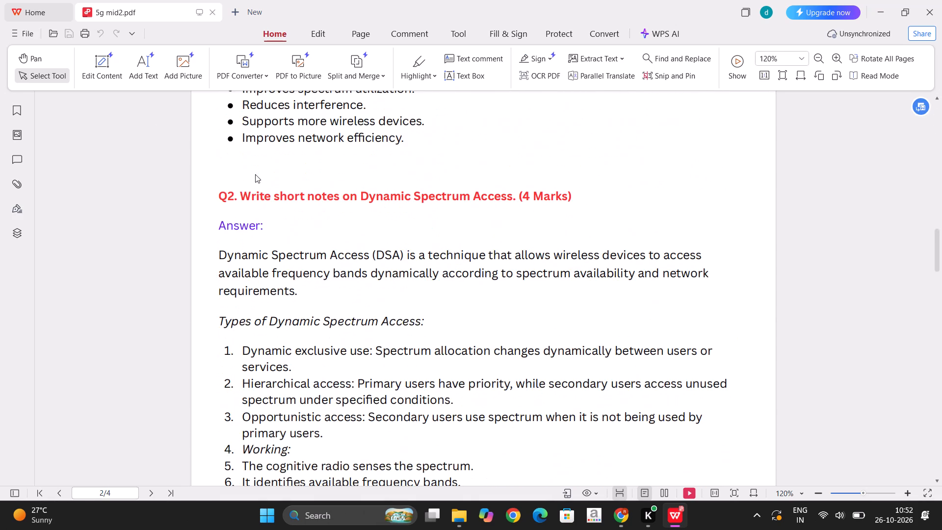
scroll(255, 174, down, 3)
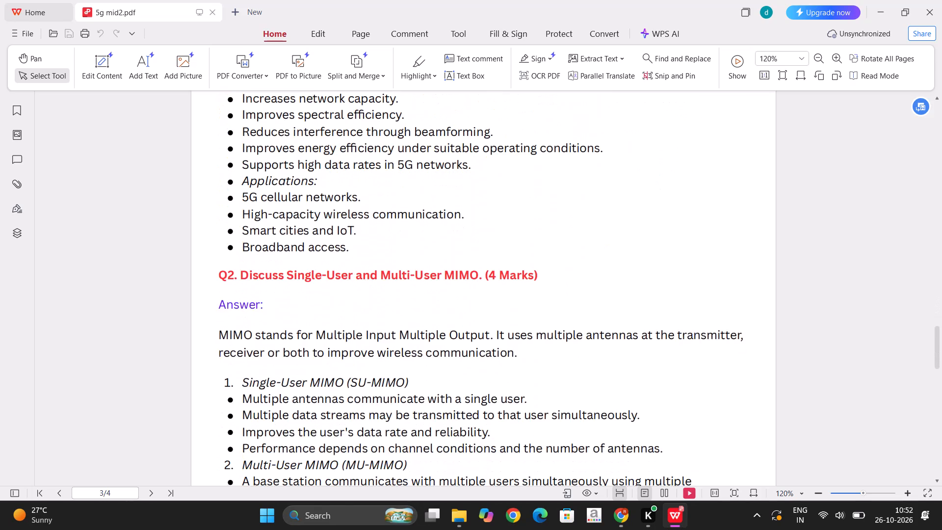
scroll(255, 174, down, 4)
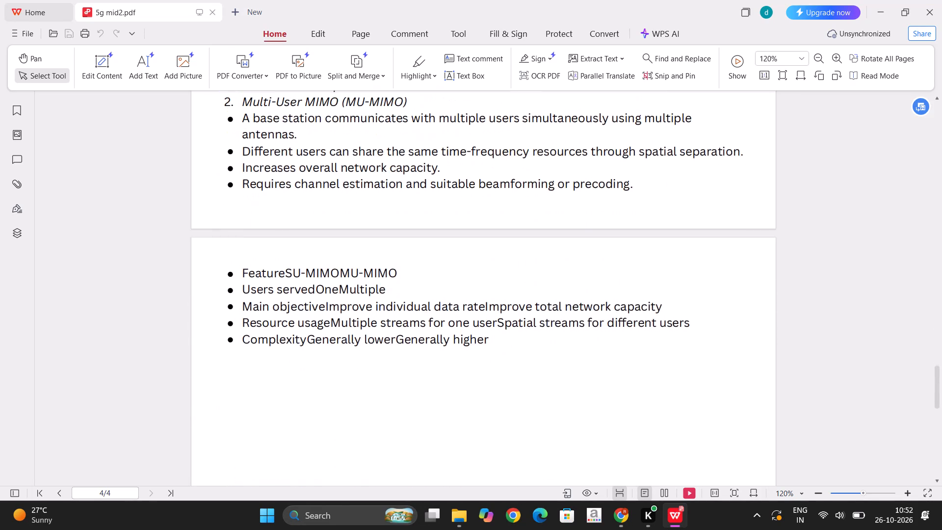
scroll(255, 174, down, 2)
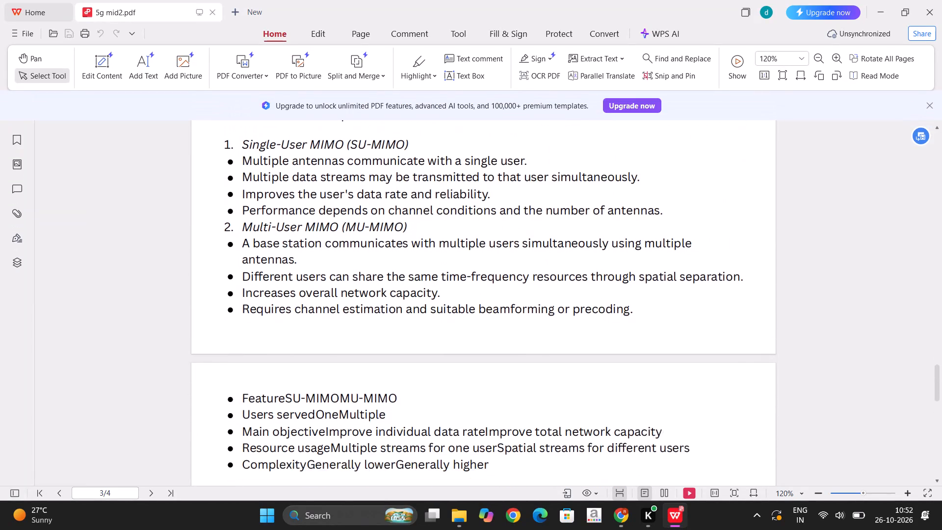
scroll(255, 174, down, 4)
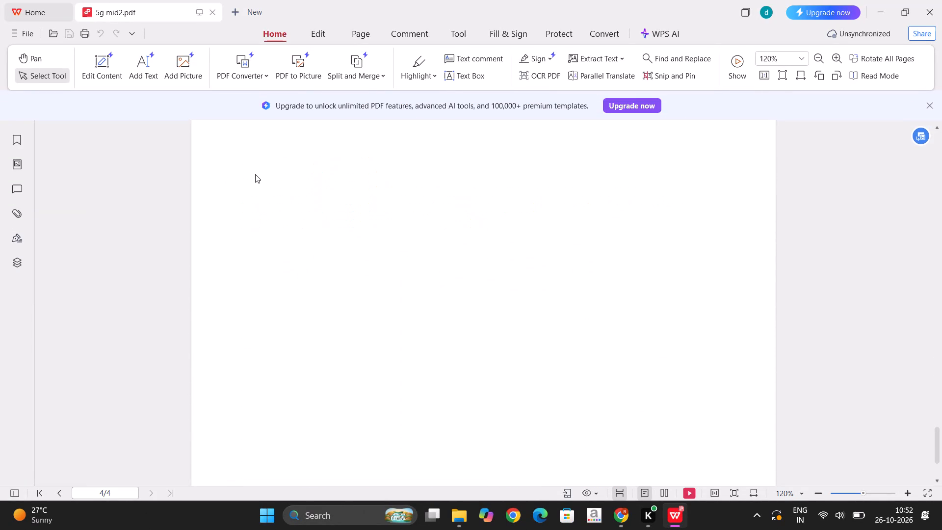
scroll(255, 174, up, 7)
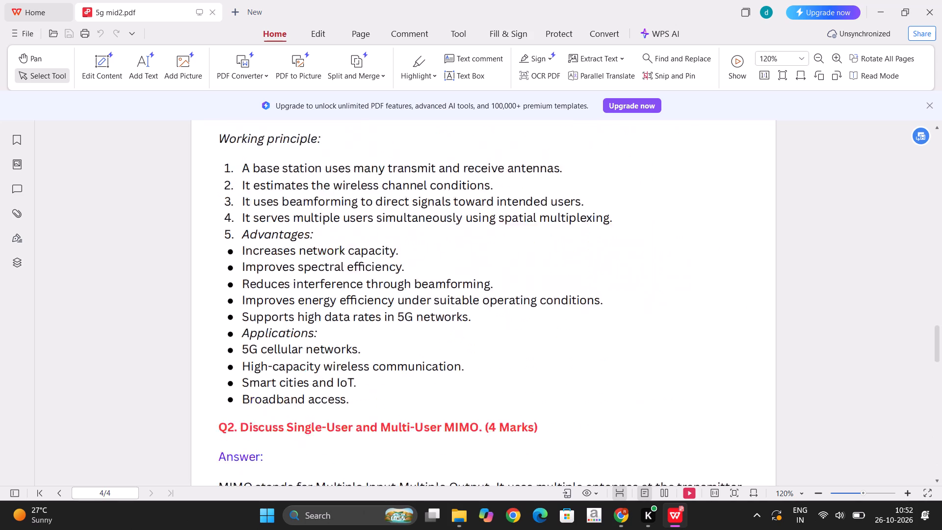
scroll(255, 174, up, 1)
scroll(255, 174, down, 1)
scroll(255, 174, up, 1)
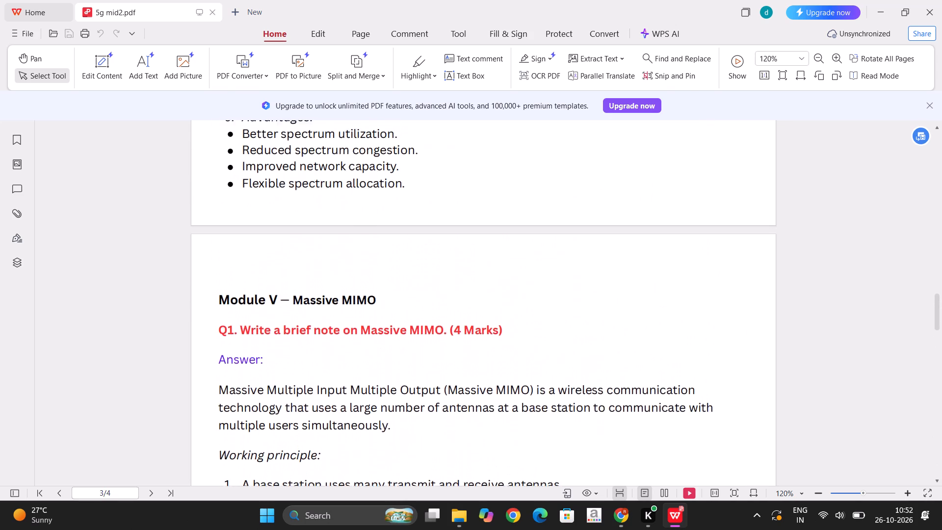
scroll(255, 174, up, 1)
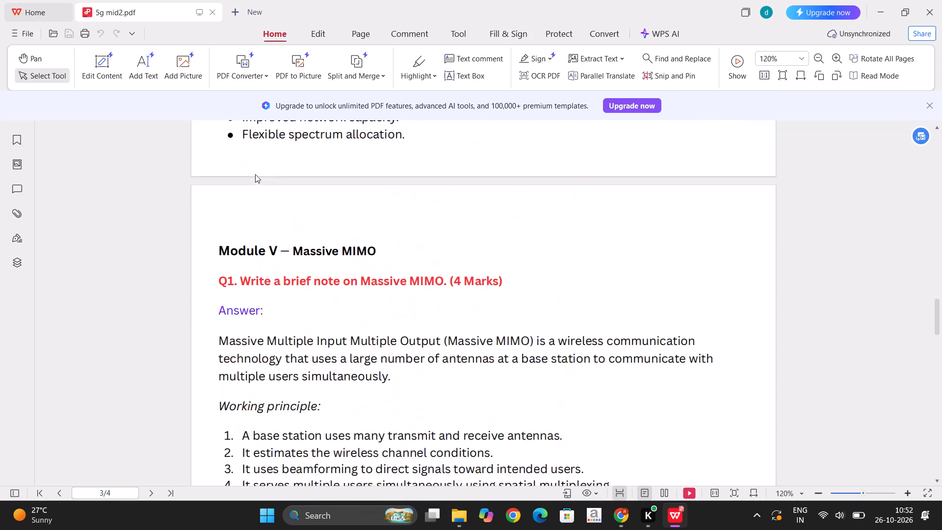
scroll(255, 174, up, 7)
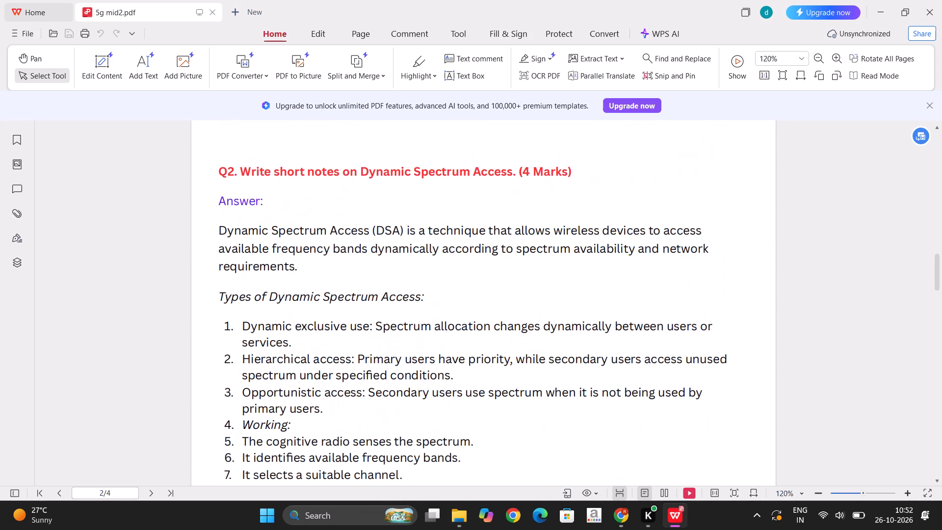
scroll(255, 174, up, 2)
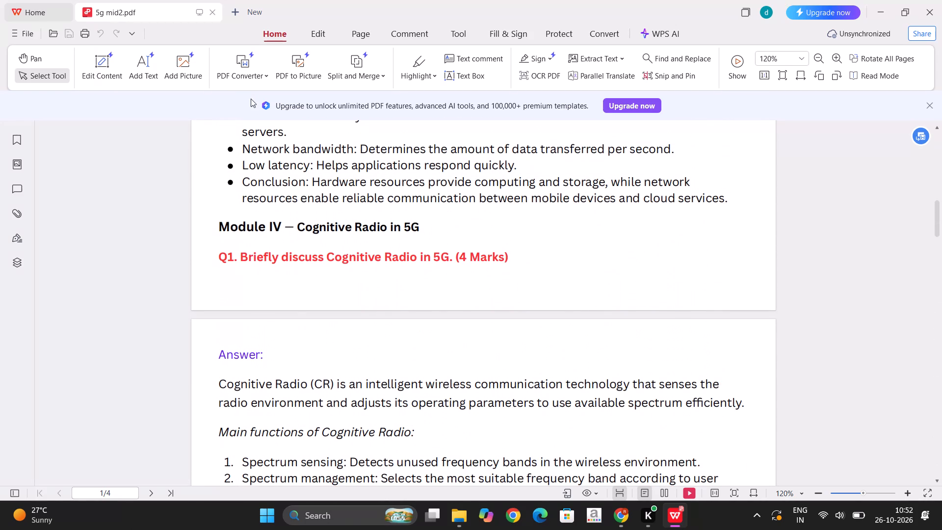
scroll(260, 229, down, 1)
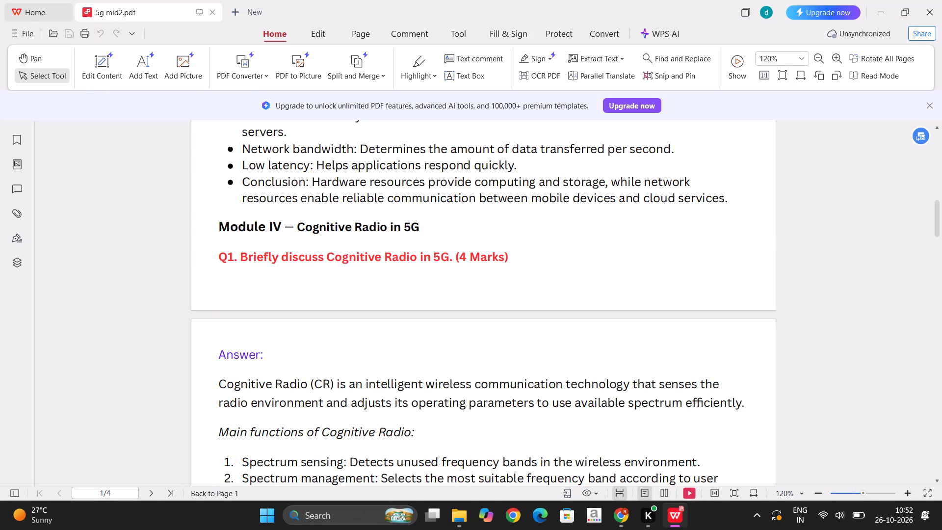
scroll(260, 229, down, 1)
scroll(273, 274, up, 1)
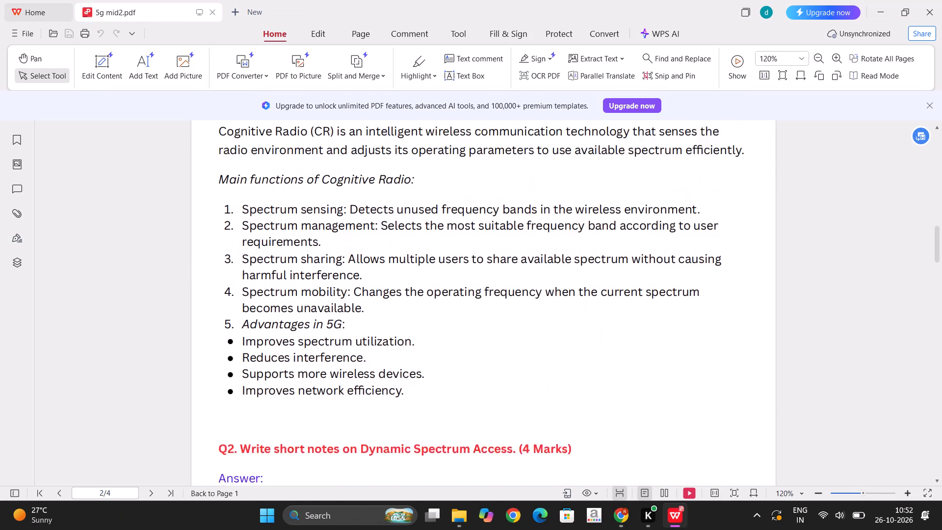
scroll(273, 274, up, 3)
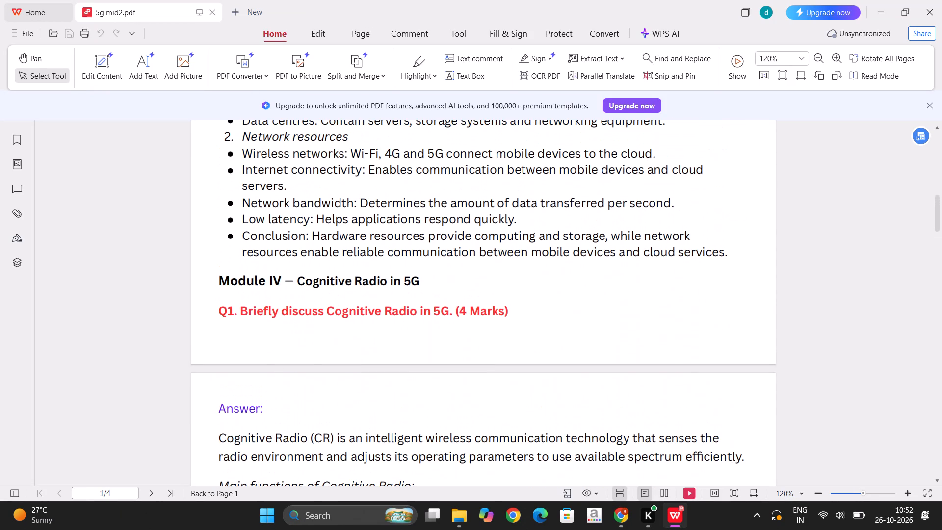
Review the "5g mid2" PDF from the Module IV heading back up to the start of its first page.
scroll(273, 287, up, 2)
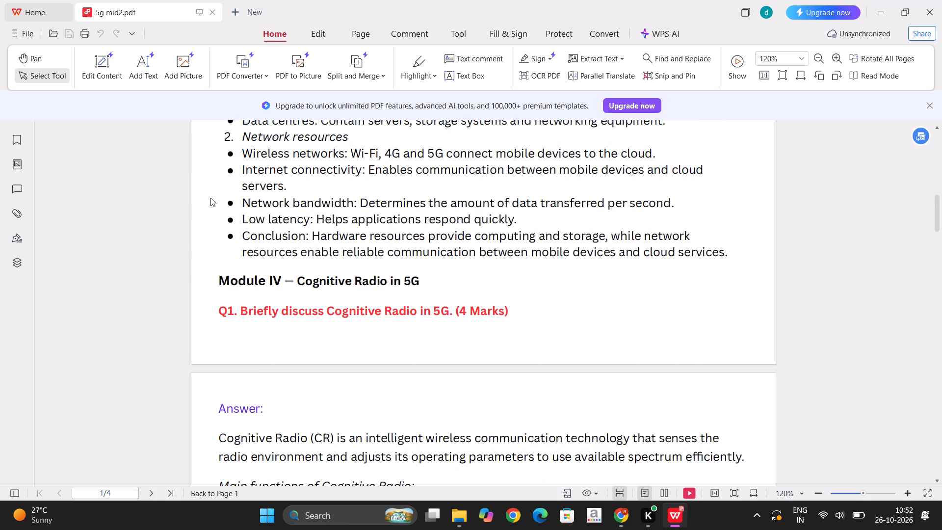
scroll(214, 198, up, 3)
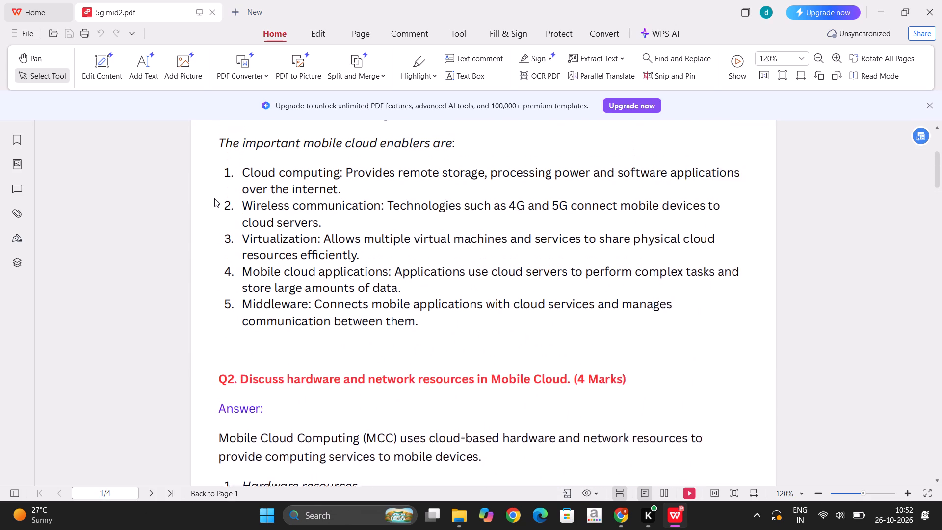
scroll(214, 198, up, 2)
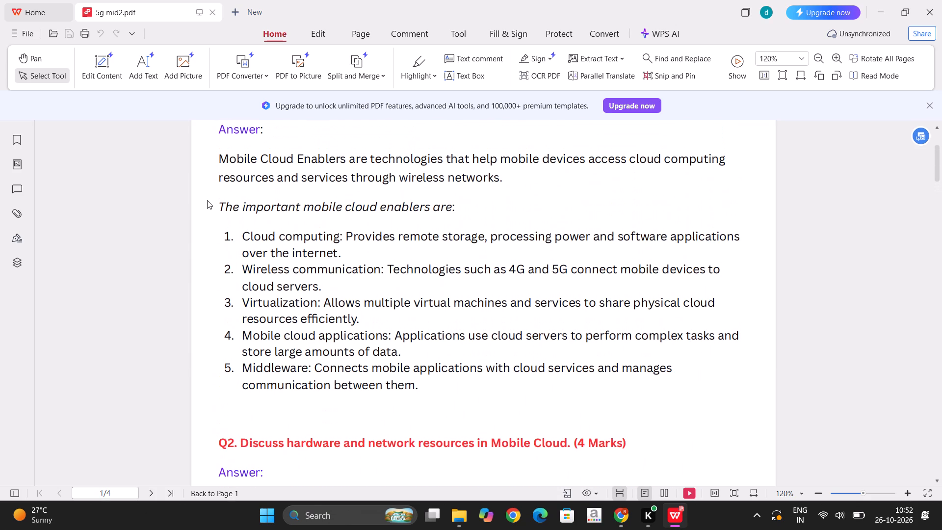
scroll(206, 199, up, 3)
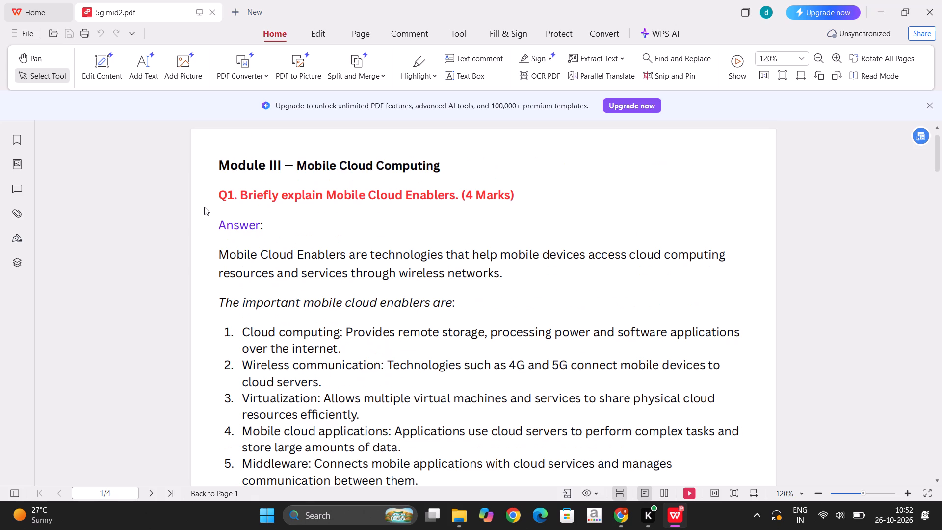
scroll(204, 207, up, 1)
Close the PDF, WPS Office and the Downloads folder window, and dismiss the download notice in the Canva document.
click(210, 13)
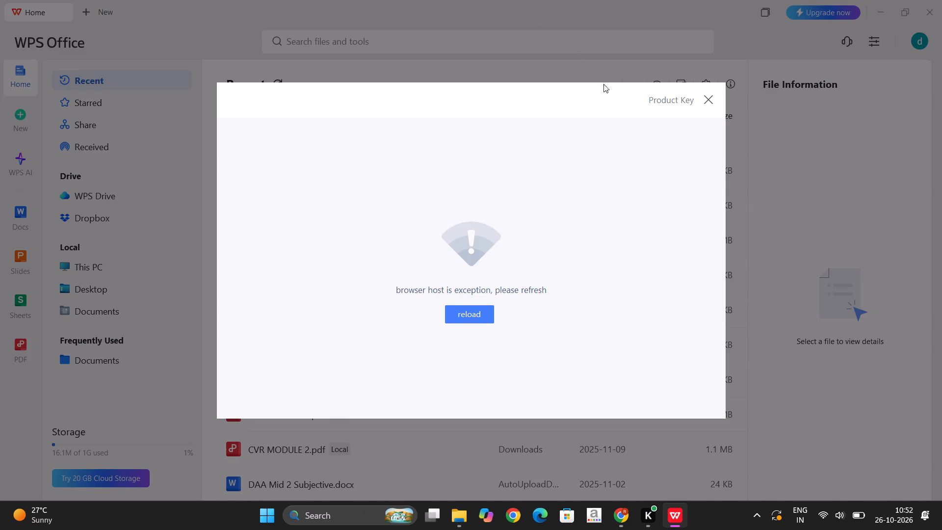
click(702, 98)
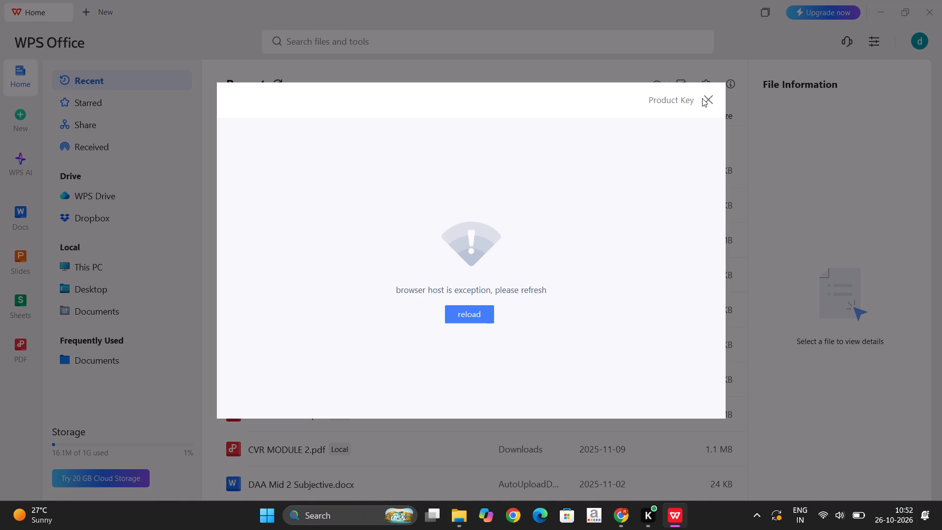
click(712, 98)
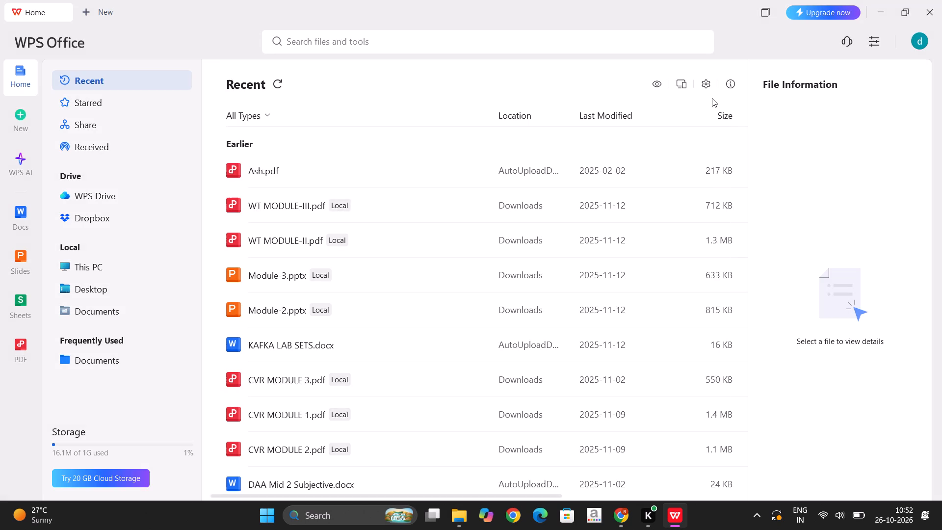
click(932, 12)
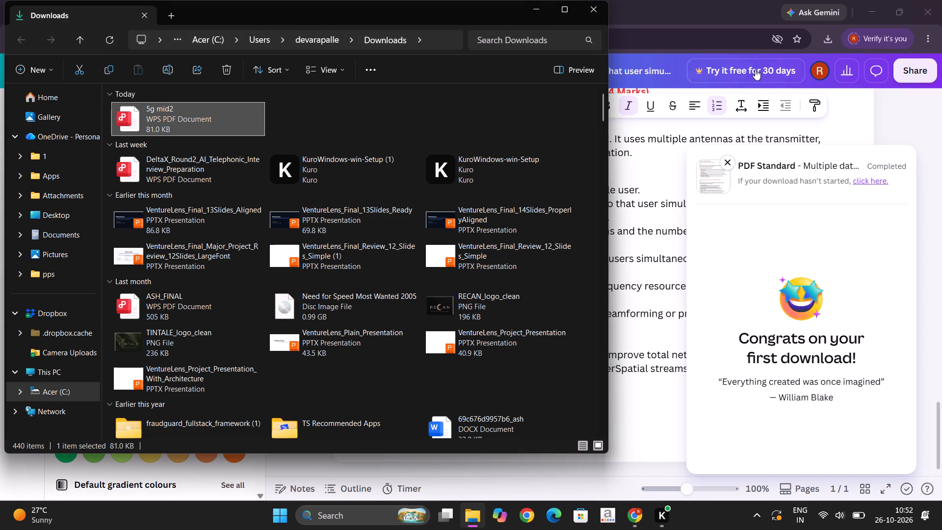
click(596, 4)
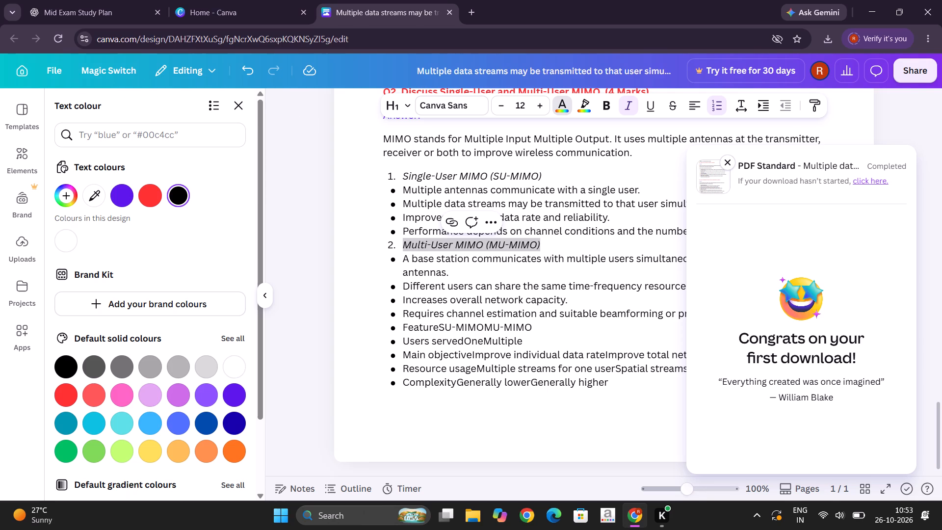
click(726, 161)
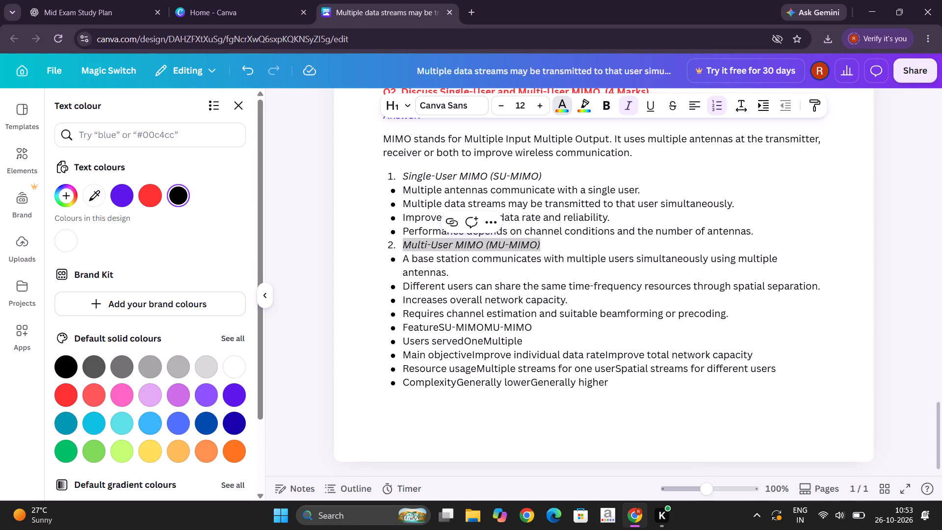
click(807, 485)
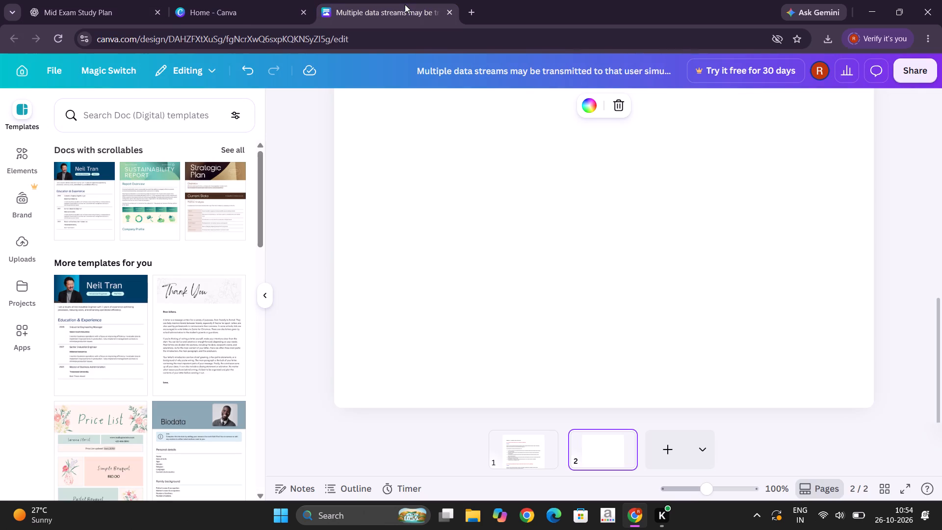
click(454, 151)
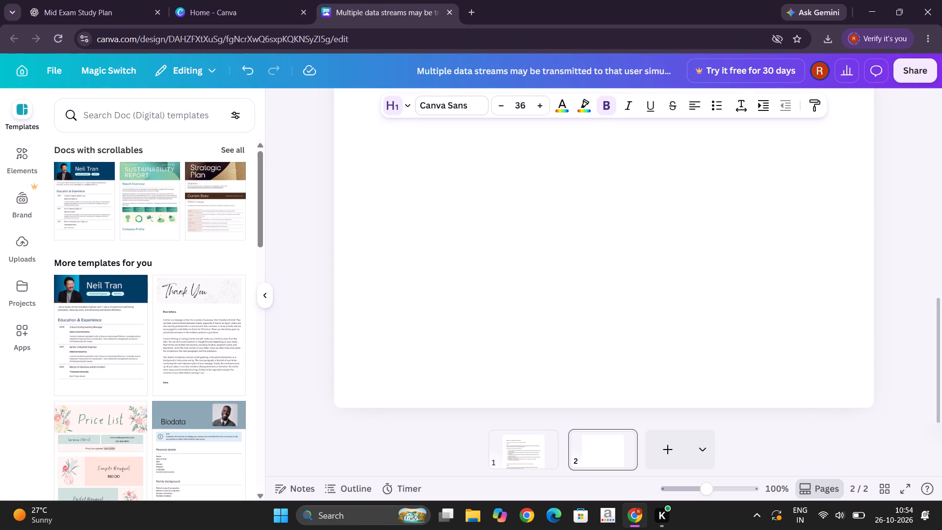
click(454, 151)
key(ctrl+v)
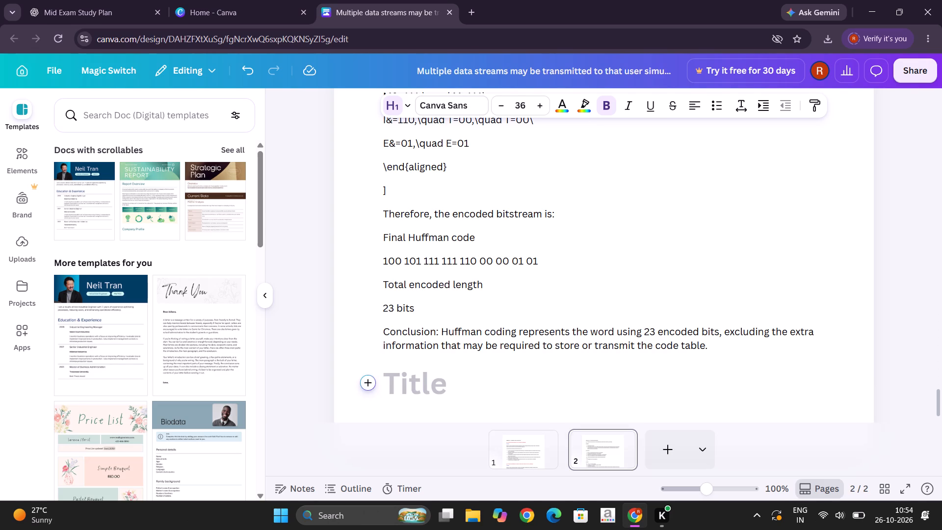
scroll(452, 284, up, 2)
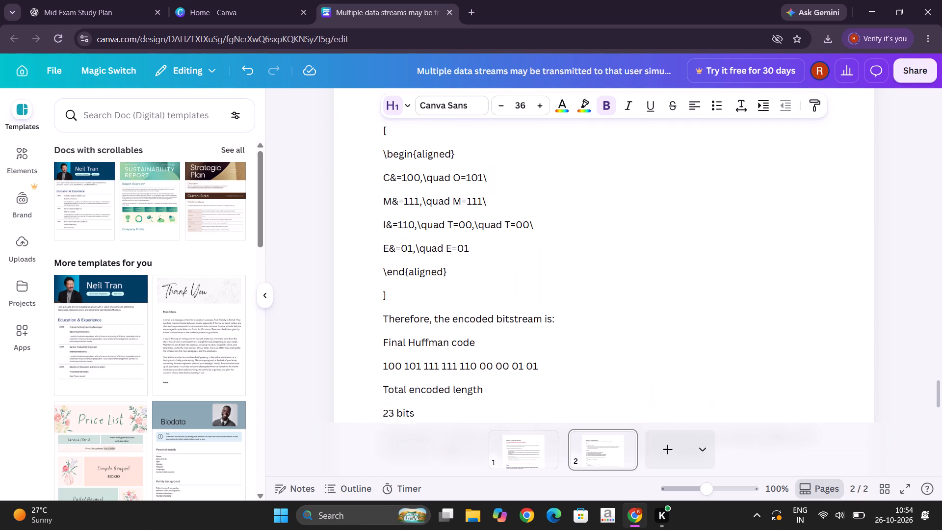
Review the pasted Digital Image Processing answers on page 2, from the Huffman coding section back to the Module III heading.
scroll(452, 284, up, 2)
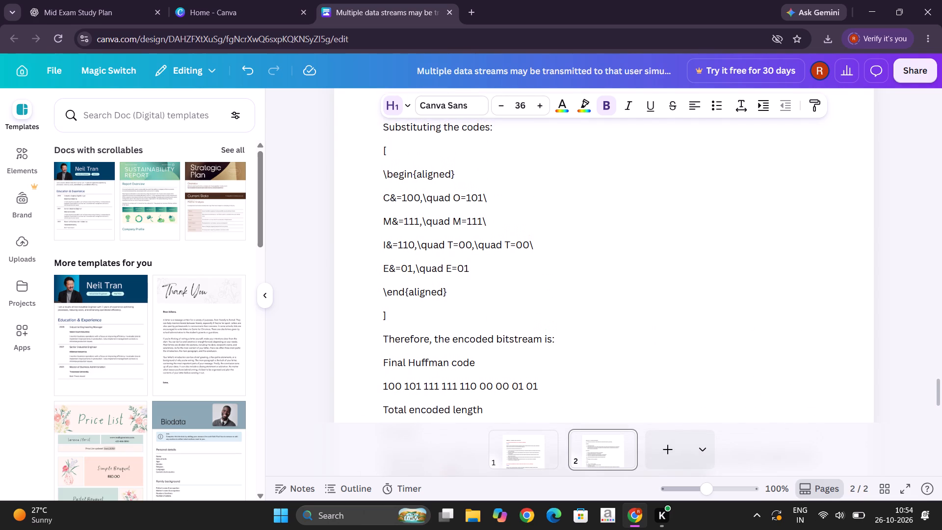
scroll(444, 263, up, 4)
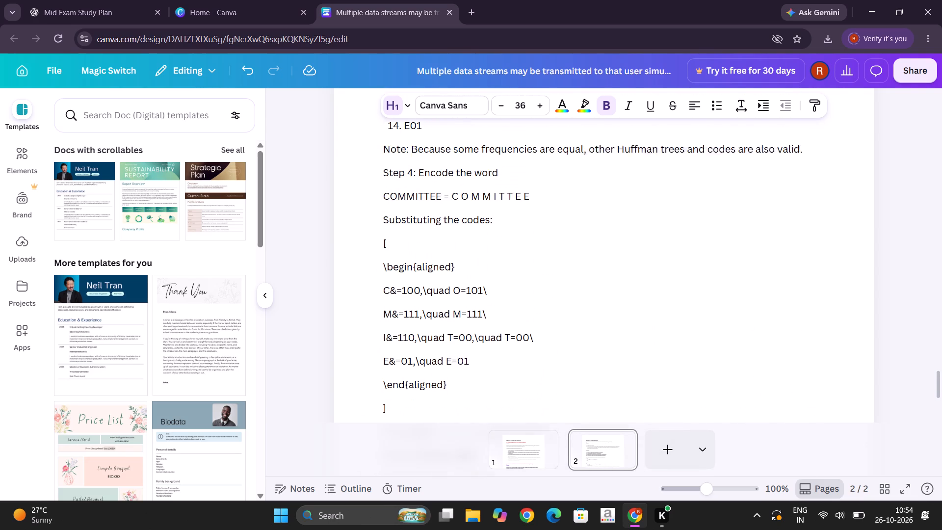
scroll(444, 263, up, 2)
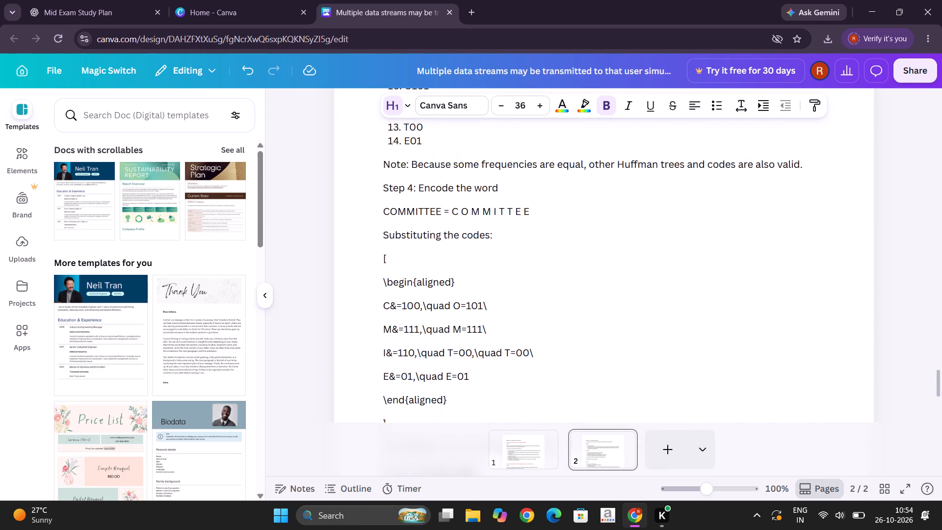
scroll(445, 303, up, 1)
scroll(447, 308, down, 2)
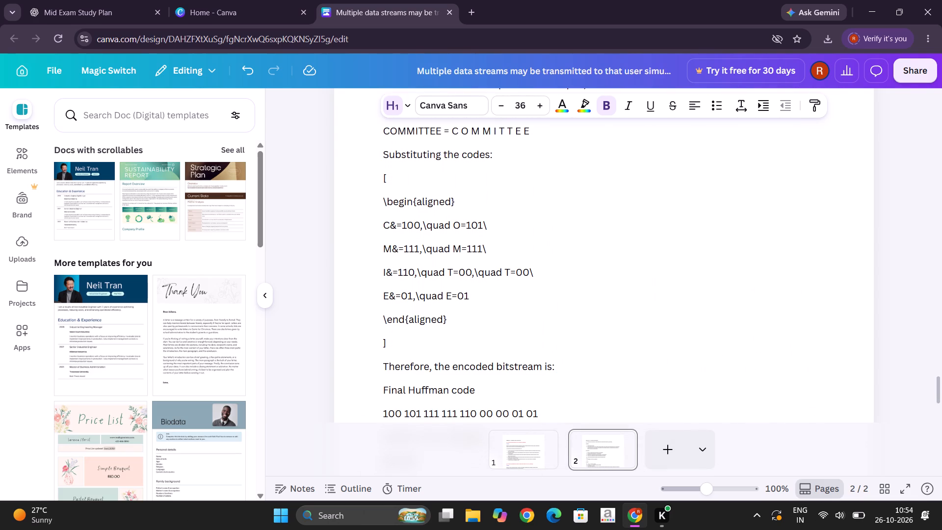
scroll(437, 266, up, 1)
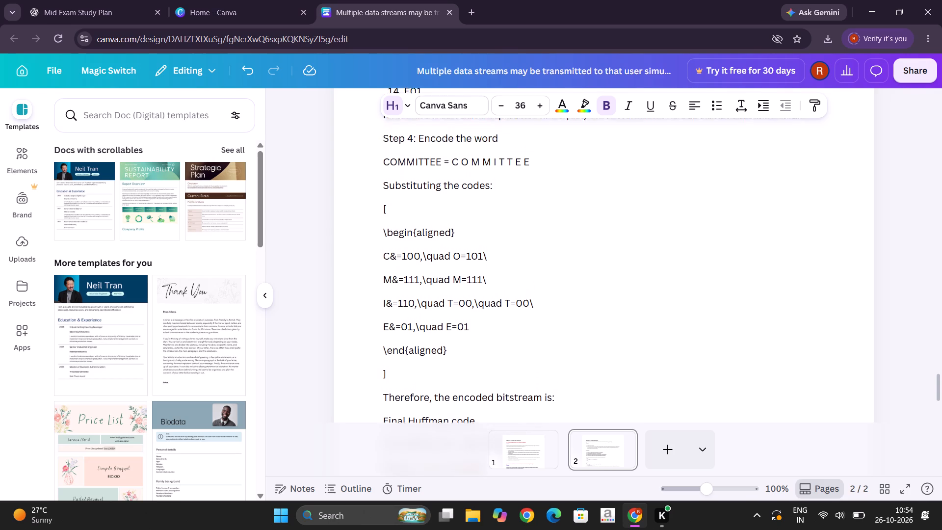
scroll(437, 266, up, 3)
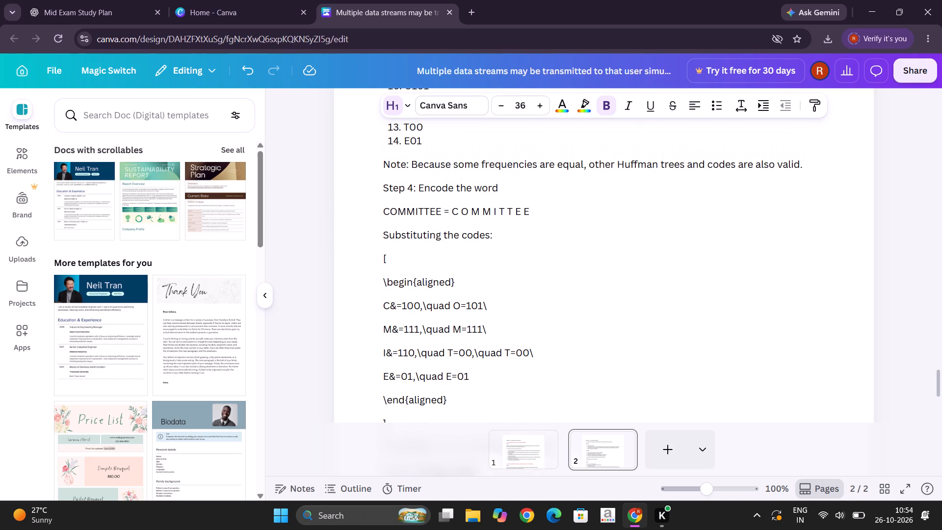
scroll(441, 260, up, 3)
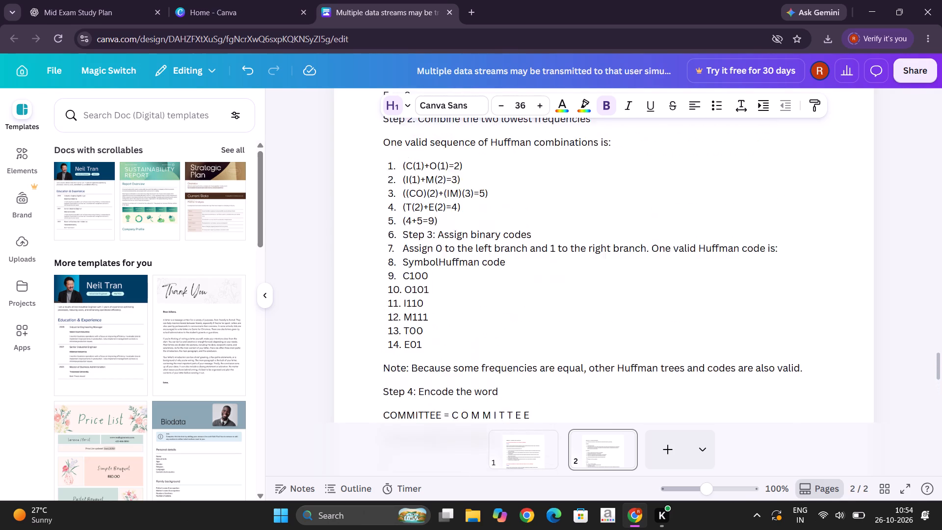
scroll(441, 260, up, 7)
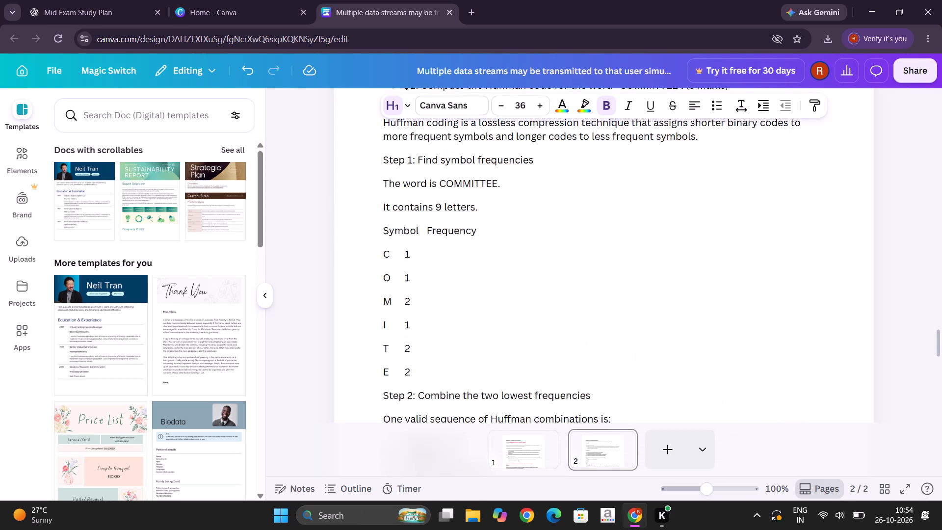
scroll(441, 260, up, 5)
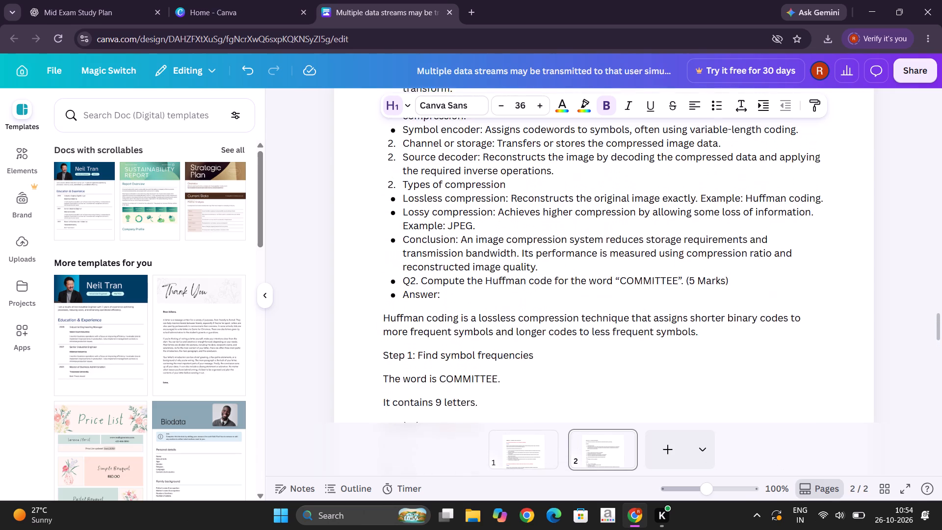
scroll(441, 260, up, 6)
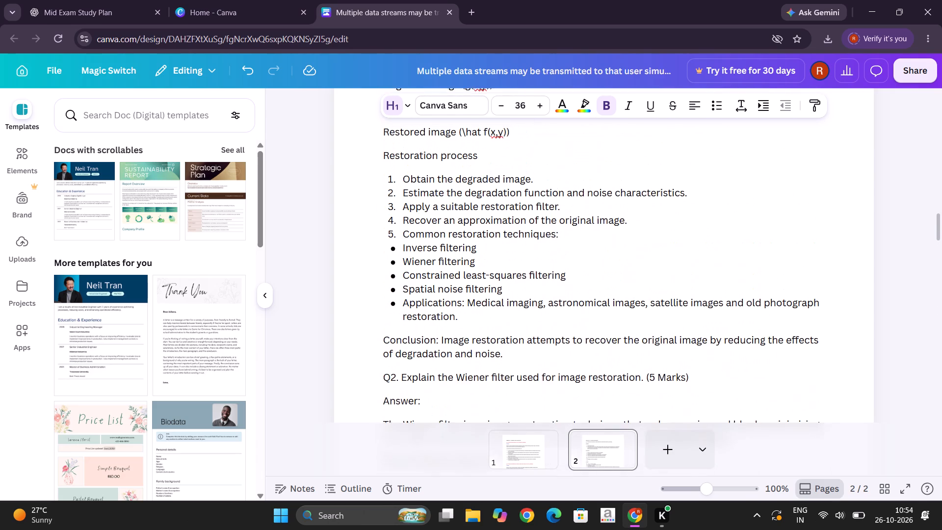
scroll(441, 260, up, 6)
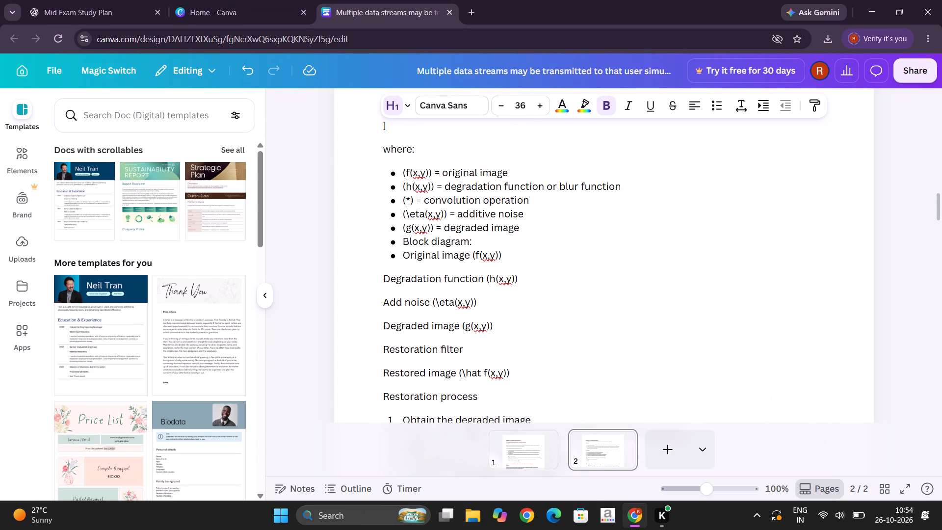
scroll(441, 260, up, 2)
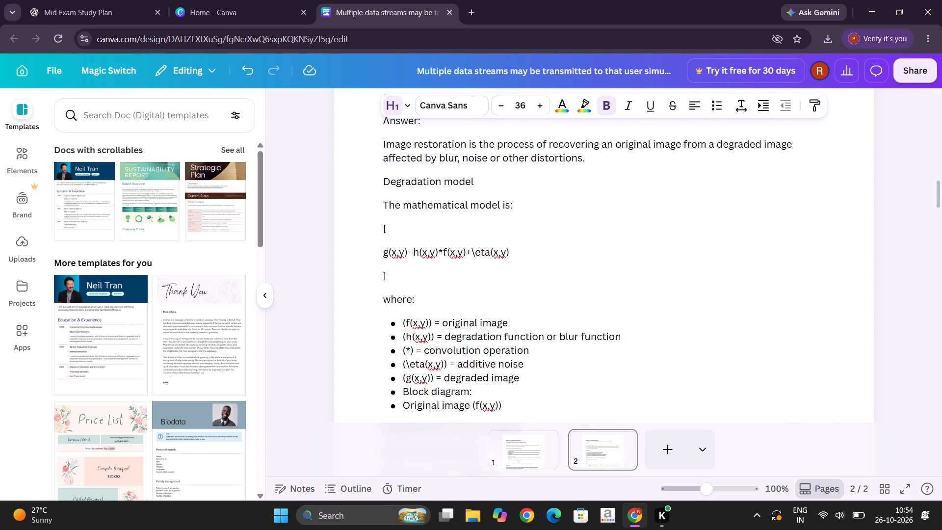
scroll(441, 260, up, 1)
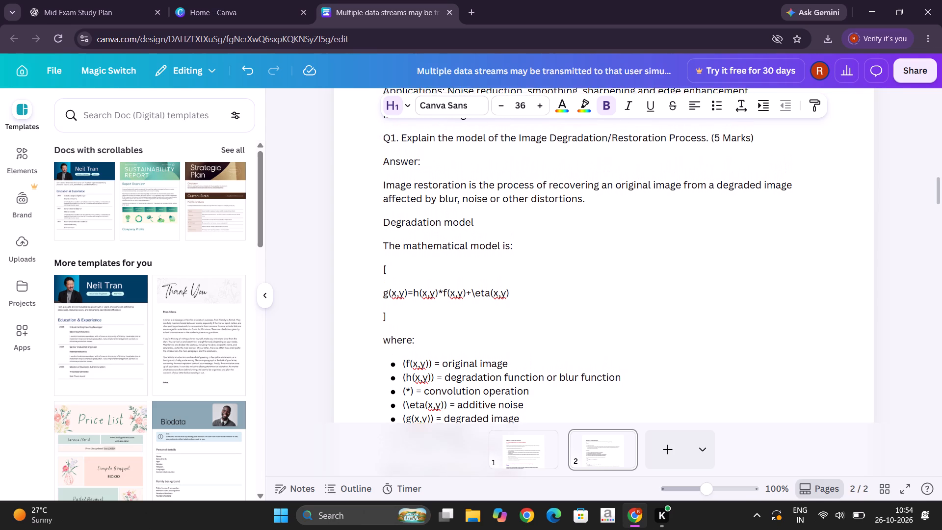
scroll(441, 260, up, 5)
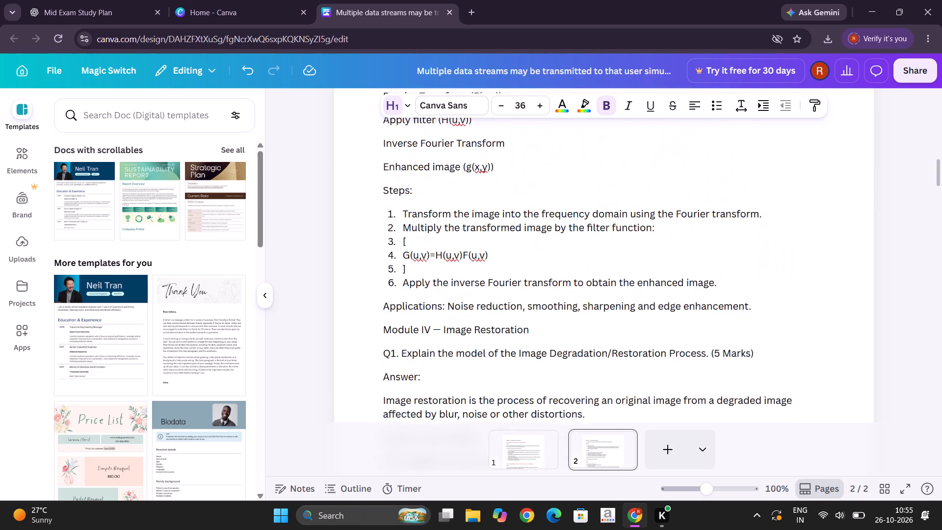
scroll(441, 260, up, 9)
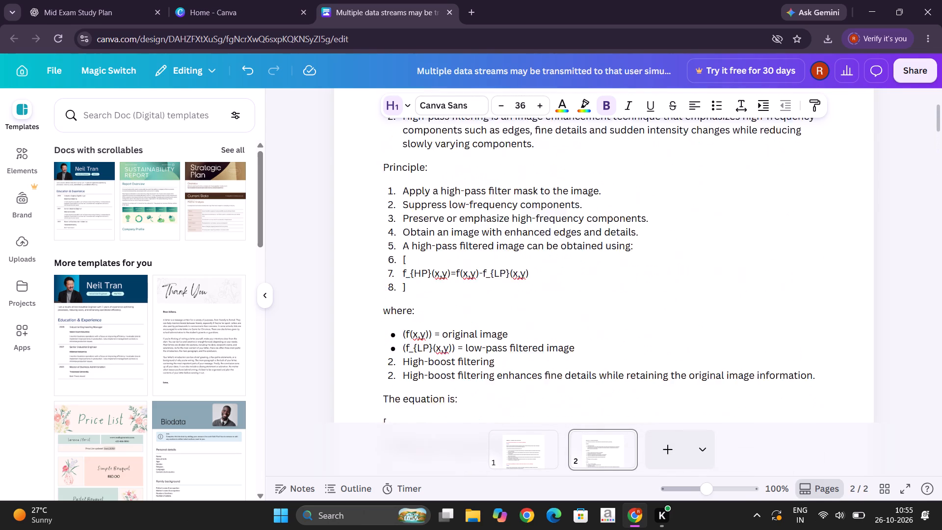
scroll(441, 260, up, 3)
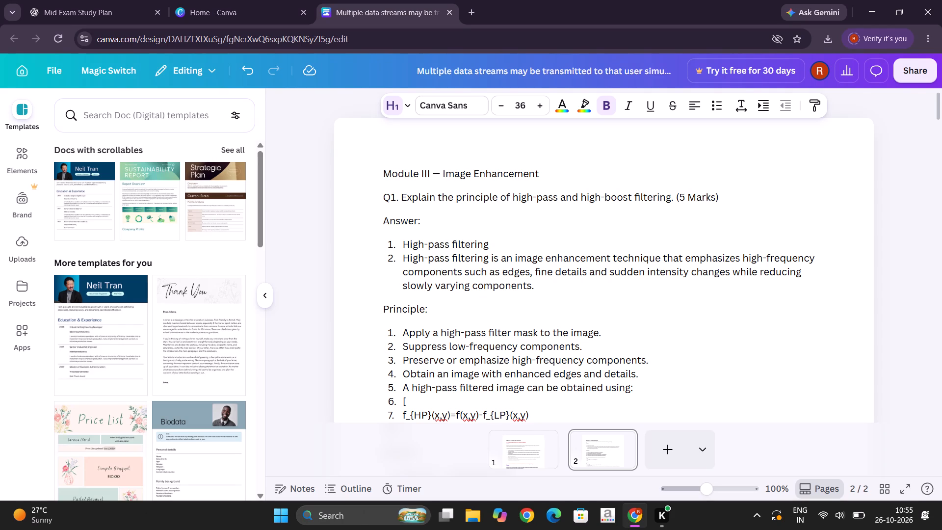
Format the page 2 heading: set "Module III" to size 13 and bold, and make "Image Enhancement" bold.
drag(382, 179, 436, 184)
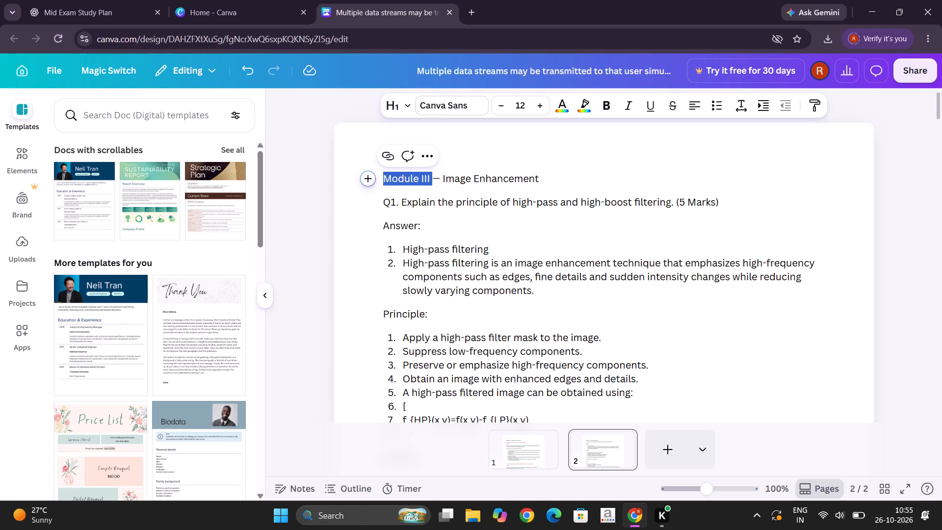
click(541, 104)
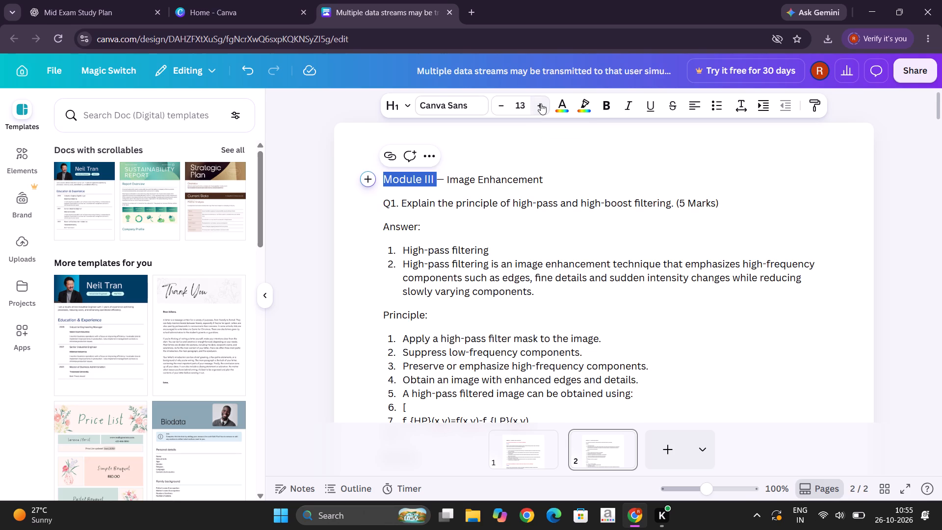
click(606, 106)
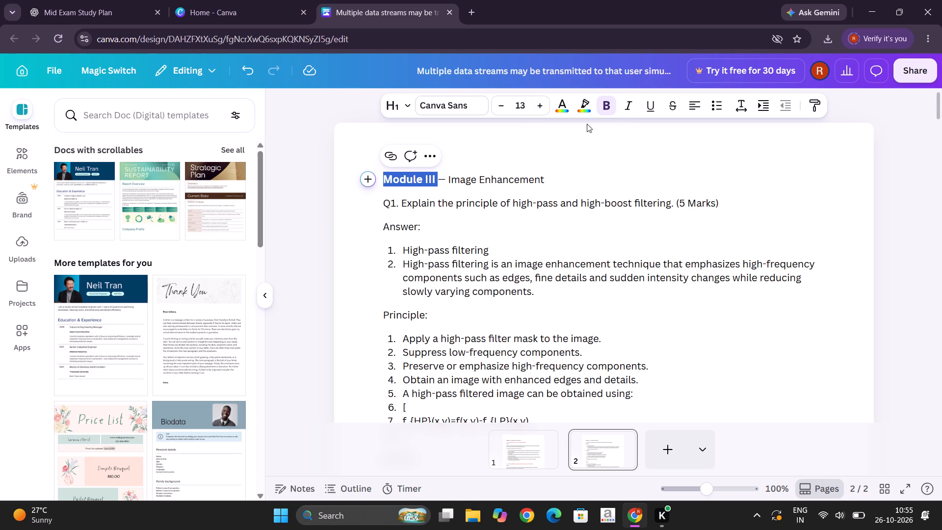
drag(446, 181, 449, 181)
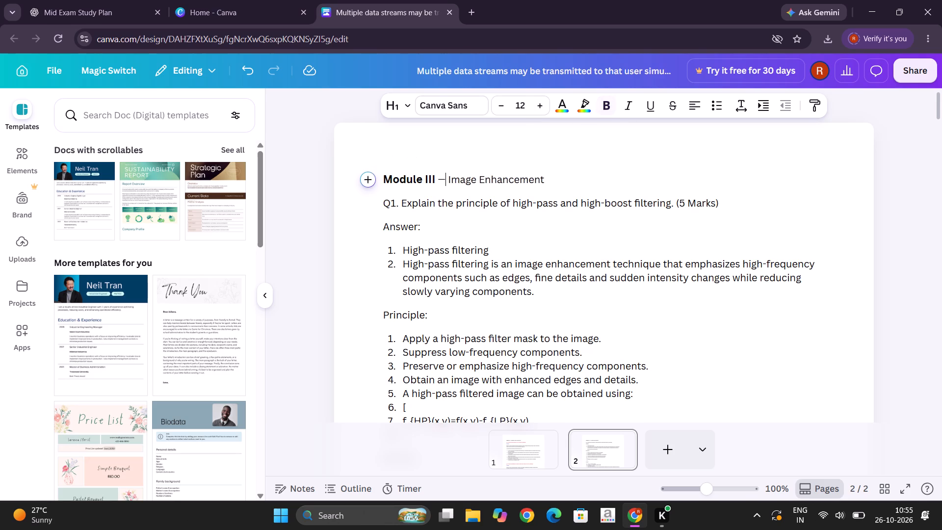
drag(449, 181, 547, 174)
key(ctrl+b)
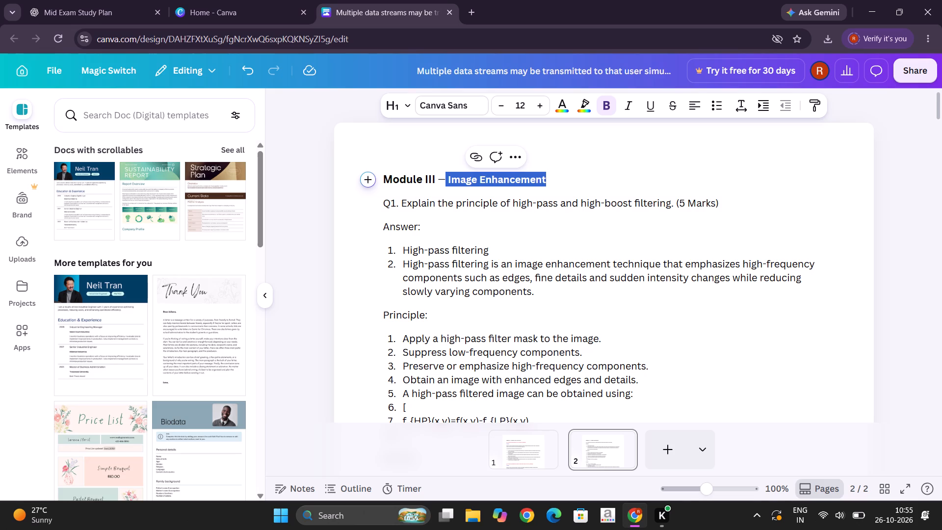
Make the Module III Q1 line on high-pass and high-boost filtering bold and bright red.
drag(381, 203, 688, 208)
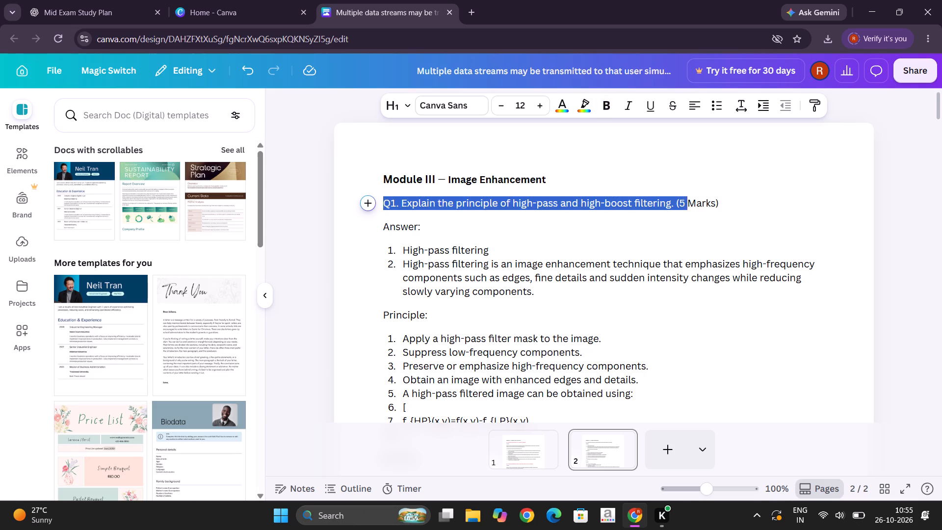
drag(688, 208, 720, 207)
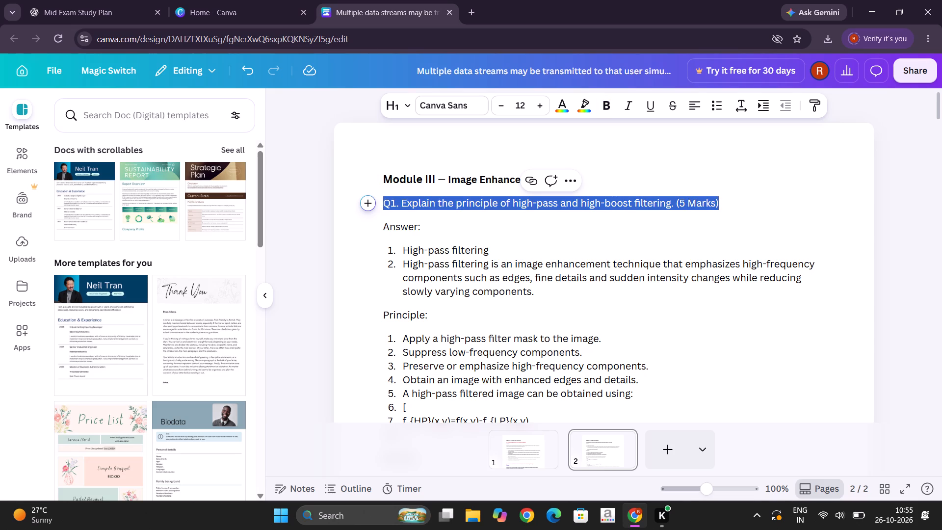
key(ctrl+b)
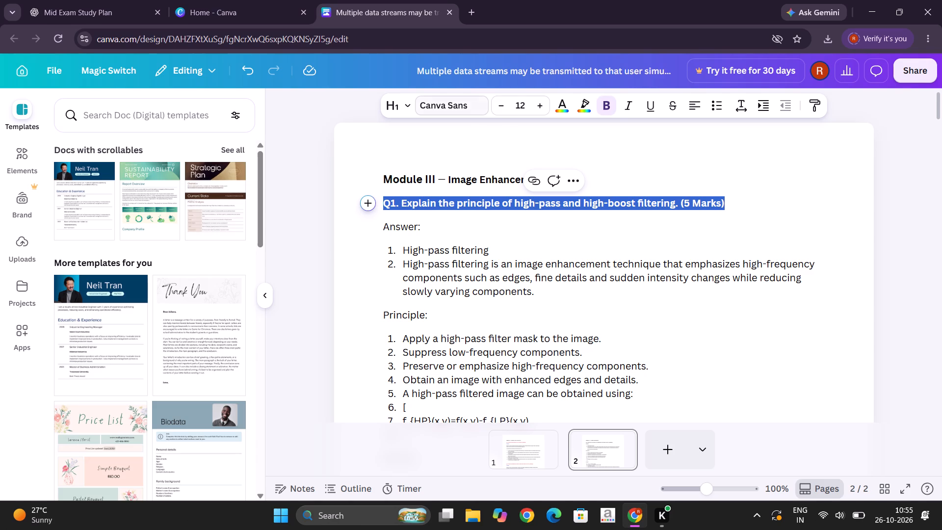
click(567, 99)
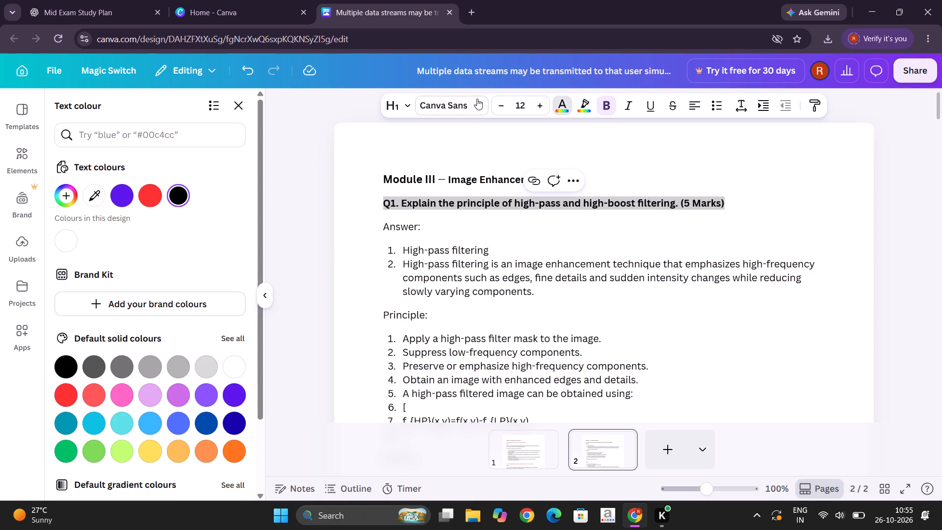
click(147, 194)
Change the marks in the high-pass and high-boost filtering question to 4.
click(691, 203)
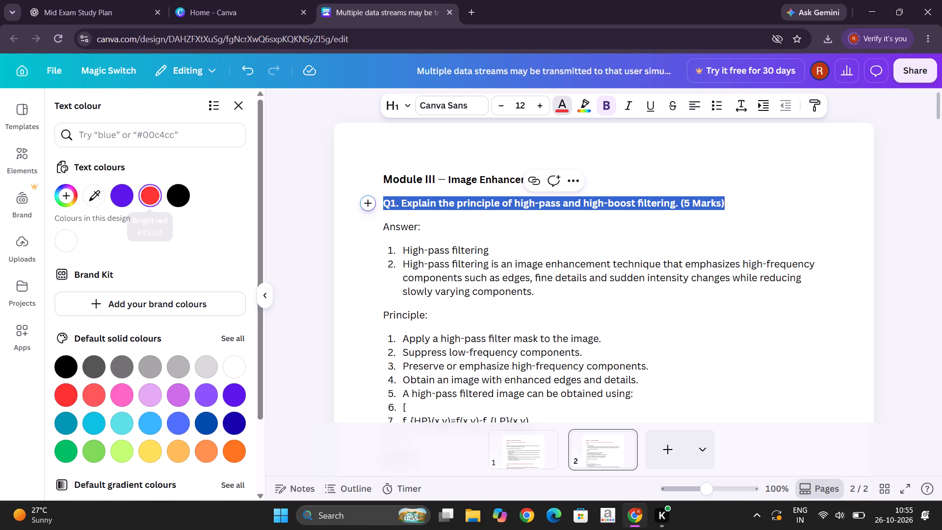
key(BackSpace)
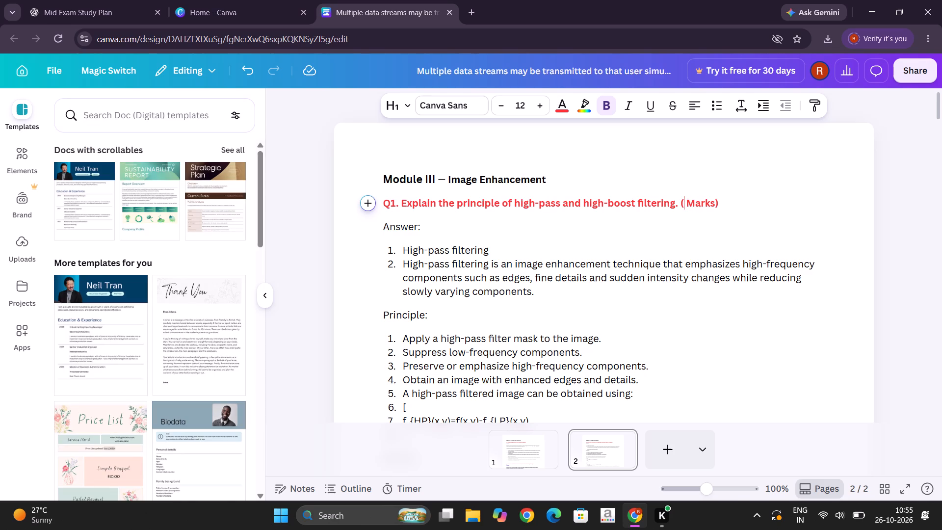
key(4)
Colour the "Answer:" label under the high-pass and high-boost filtering question purple.
drag(383, 228, 400, 228)
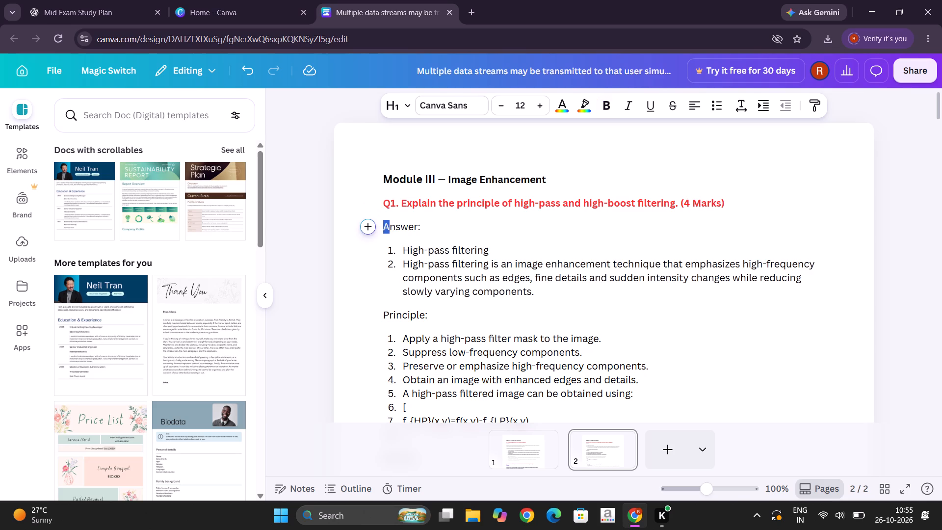
drag(400, 228, 436, 229)
click(560, 101)
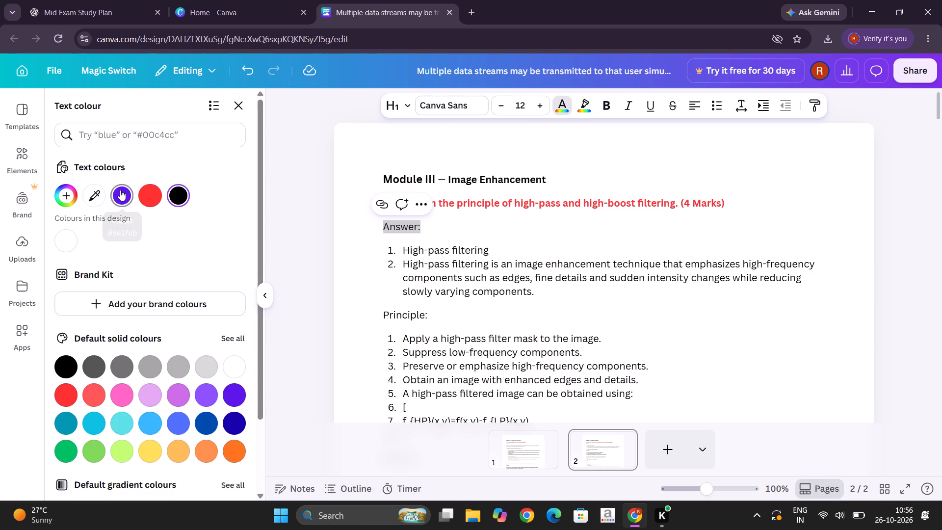
click(120, 190)
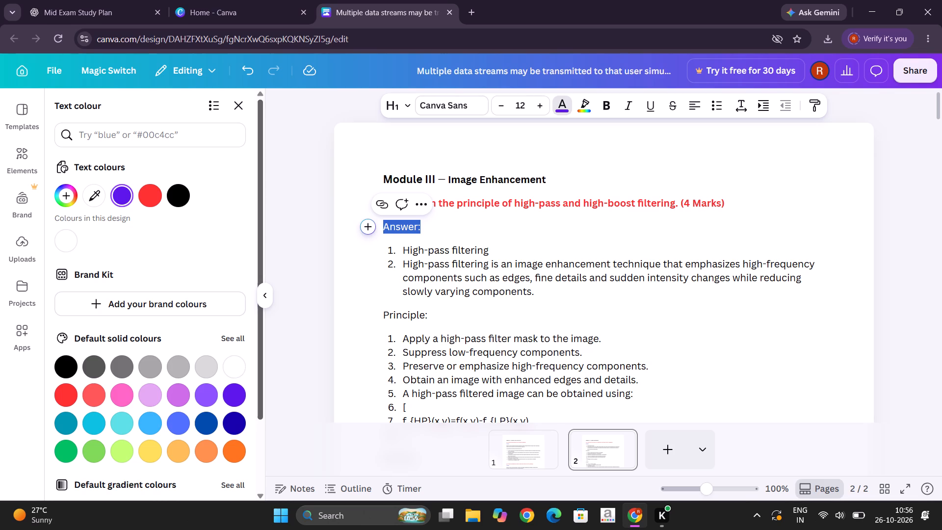
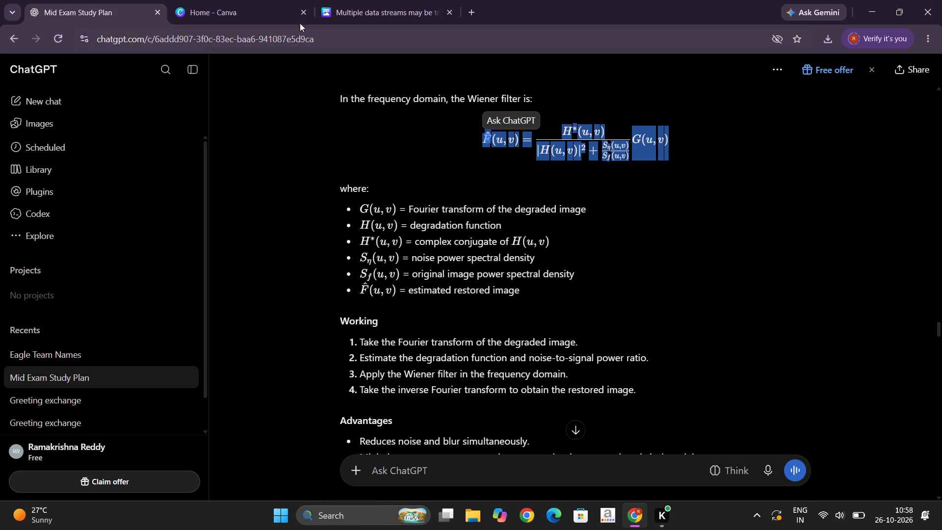
click(345, 15)
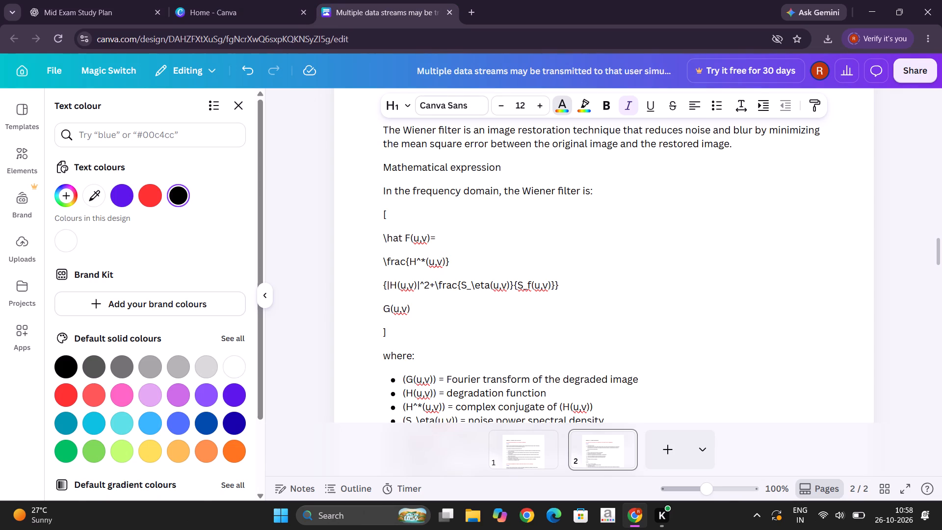
drag(382, 213, 567, 320)
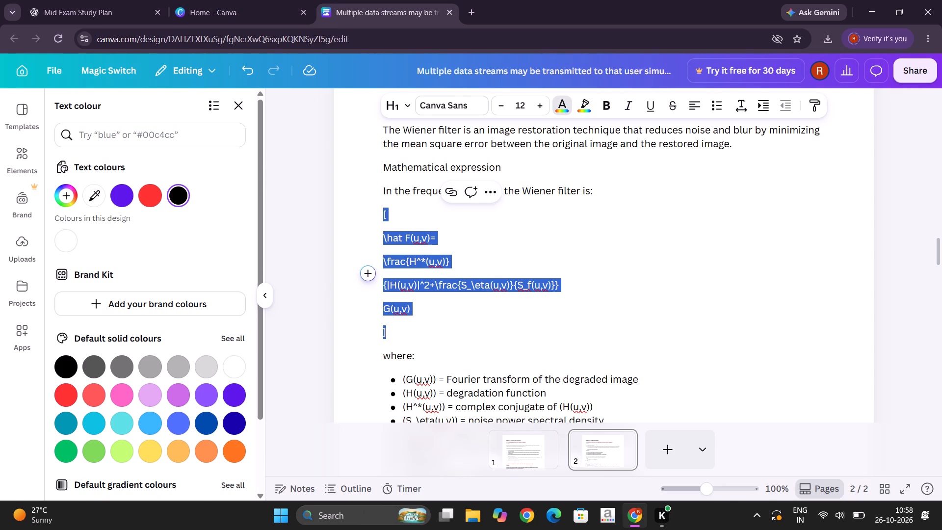
key(BackSpace)
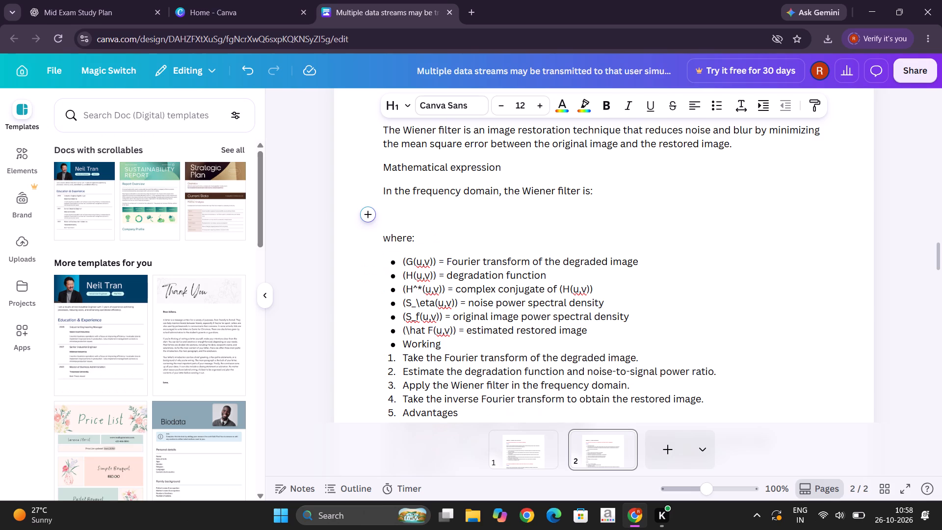
key(ctrl+v)
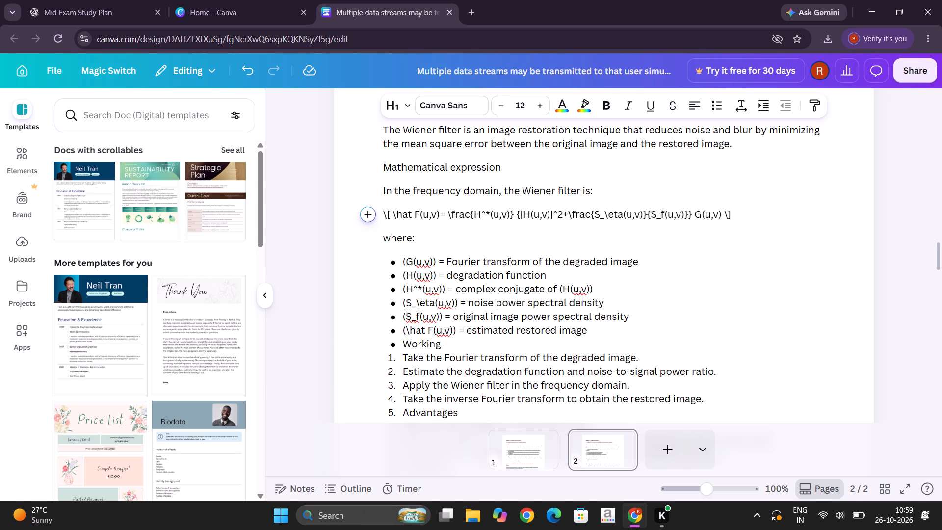
Merge the separate bracket lines with the high-pass filter equation under Principle into one item, [f_{HP}(x,y)=f(x,y)-f_{LP}(x,y)].
scroll(429, 227, up, 1)
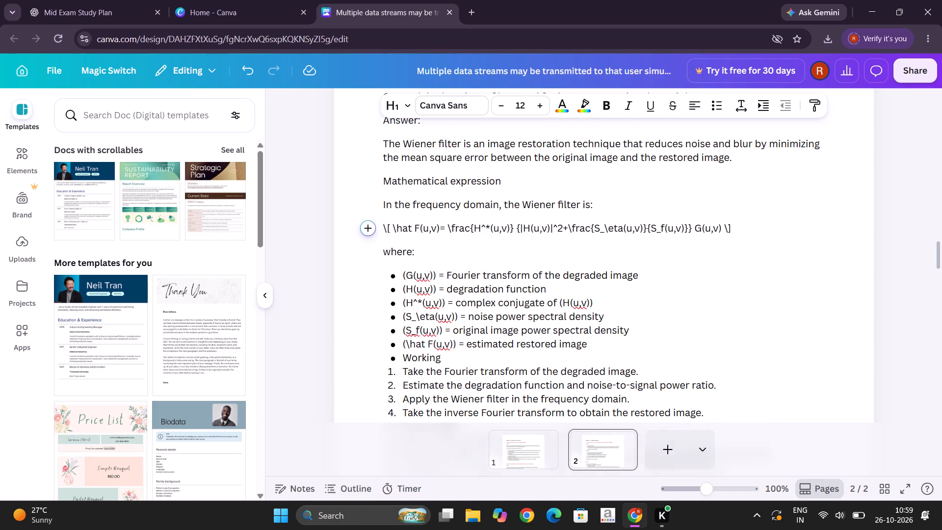
scroll(429, 227, up, 12)
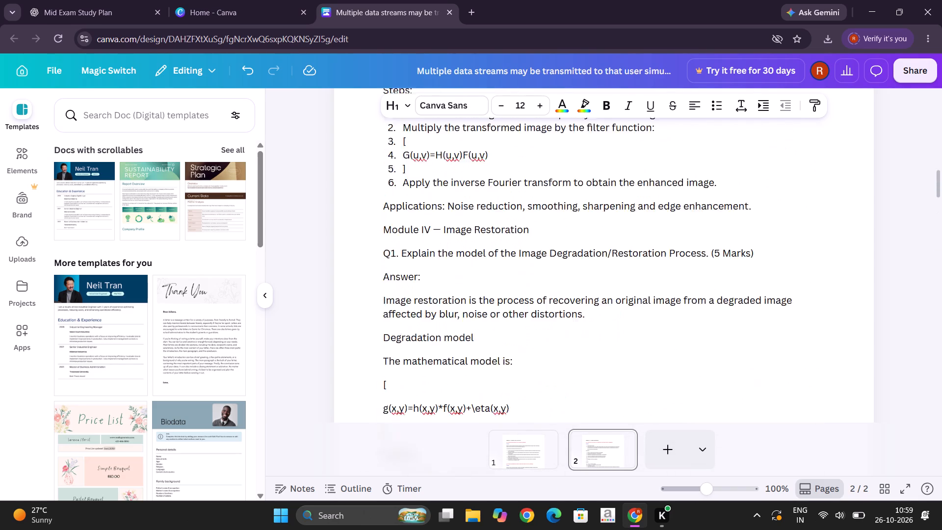
scroll(429, 227, up, 4)
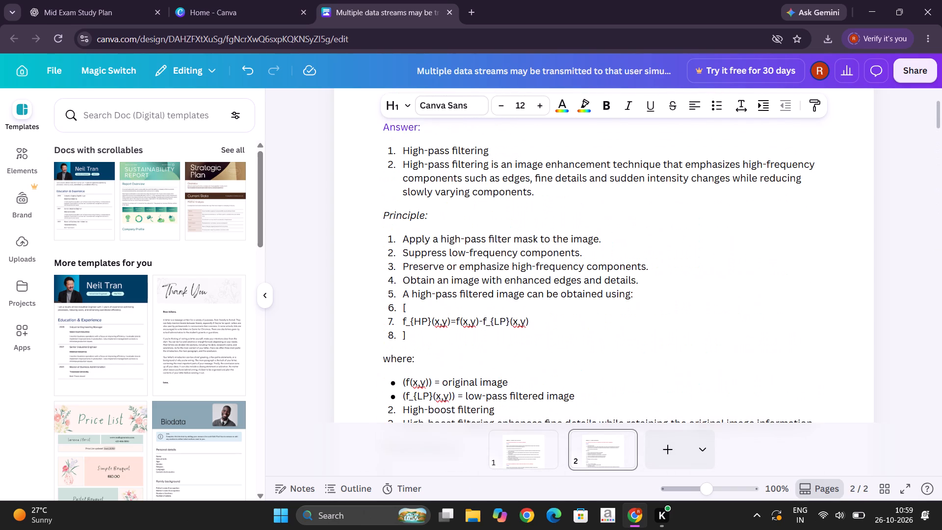
scroll(468, 303, down, 2)
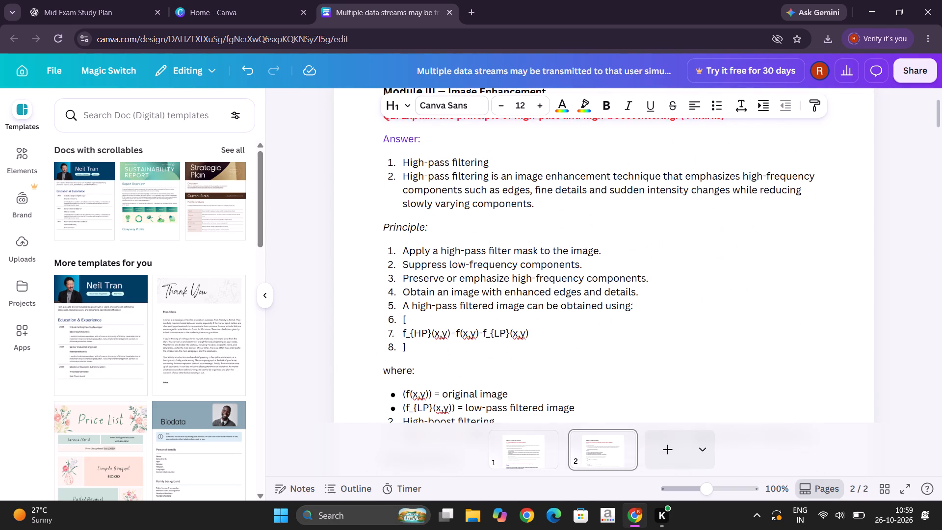
scroll(468, 303, down, 3)
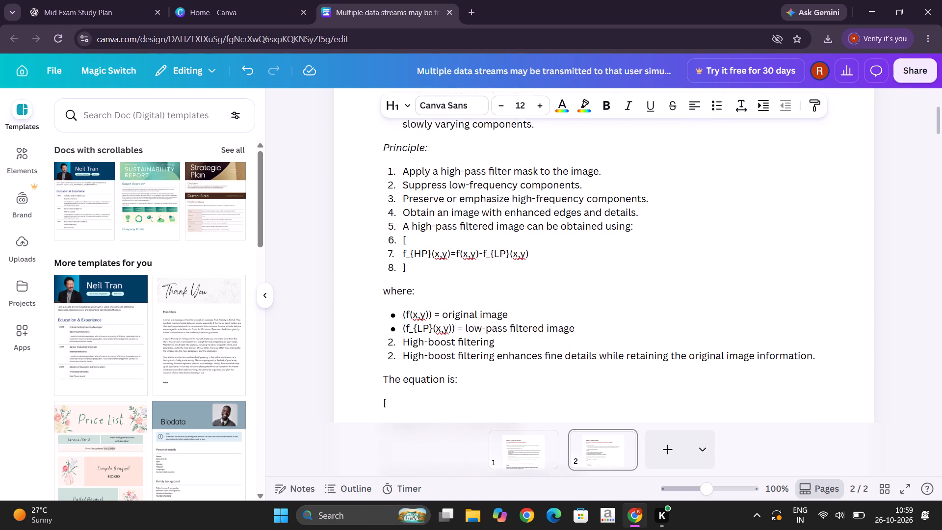
scroll(468, 303, down, 1)
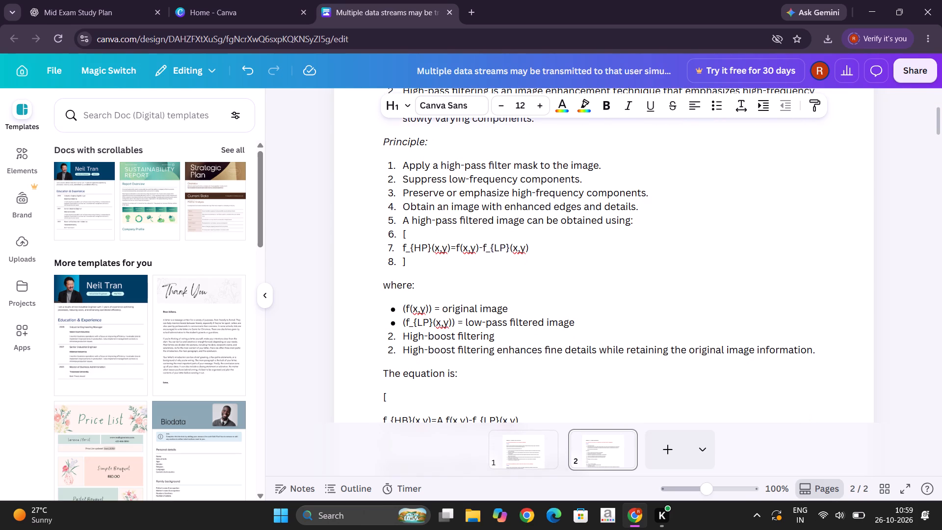
click(394, 263)
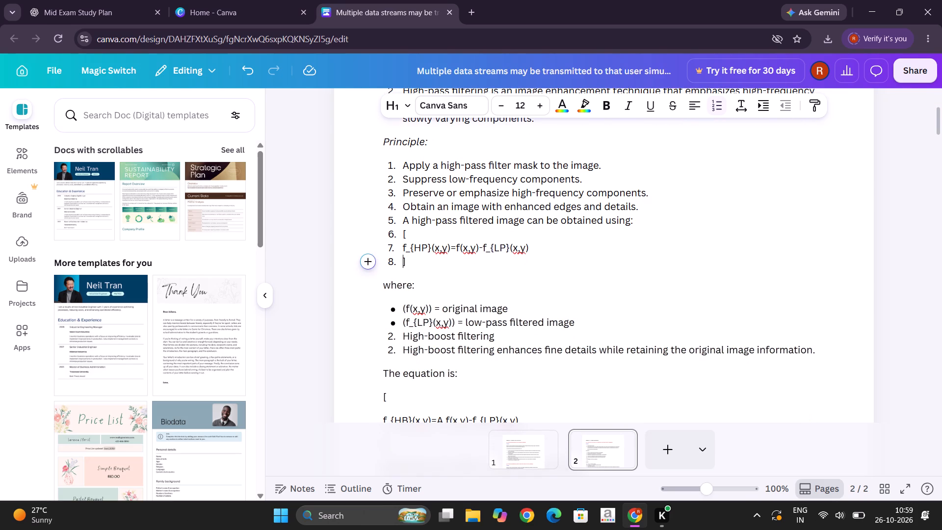
key(BackSpace)
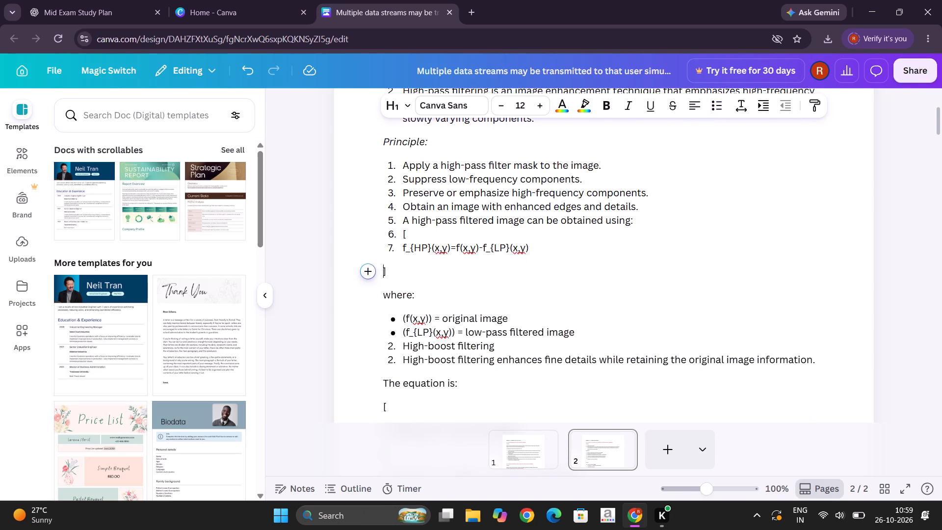
key(BackSpace)
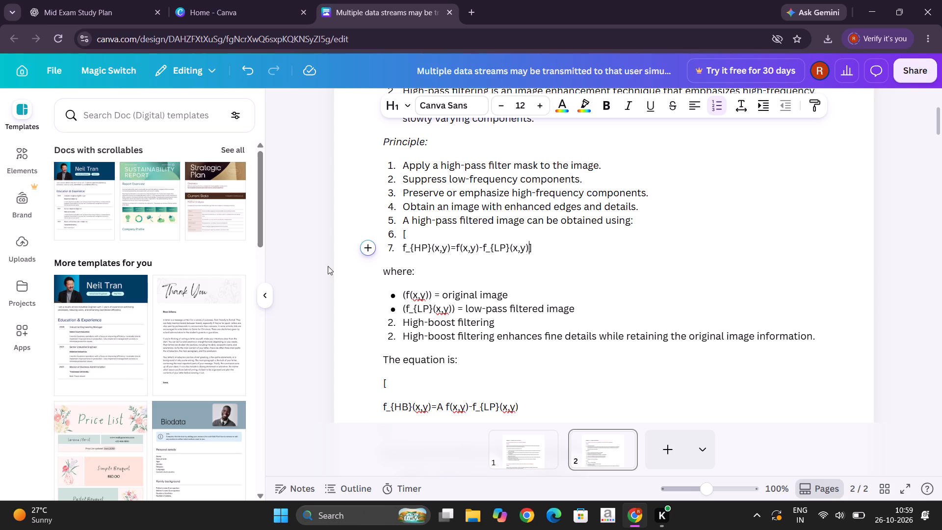
click(399, 248)
key(BackSpace)
key(BackSpace)
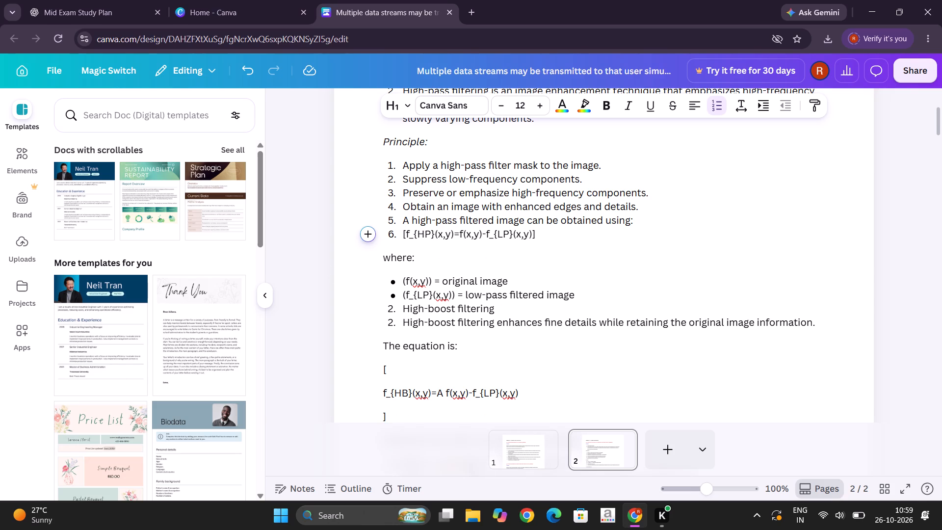
Italicize the "where:" line below the high-pass filter equation.
click(601, 244)
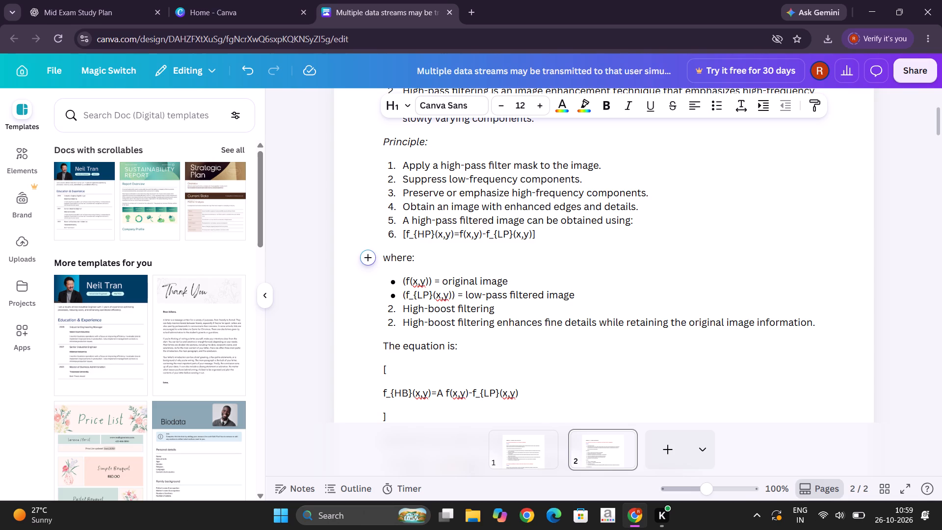
drag(380, 258, 393, 258)
drag(393, 258, 421, 258)
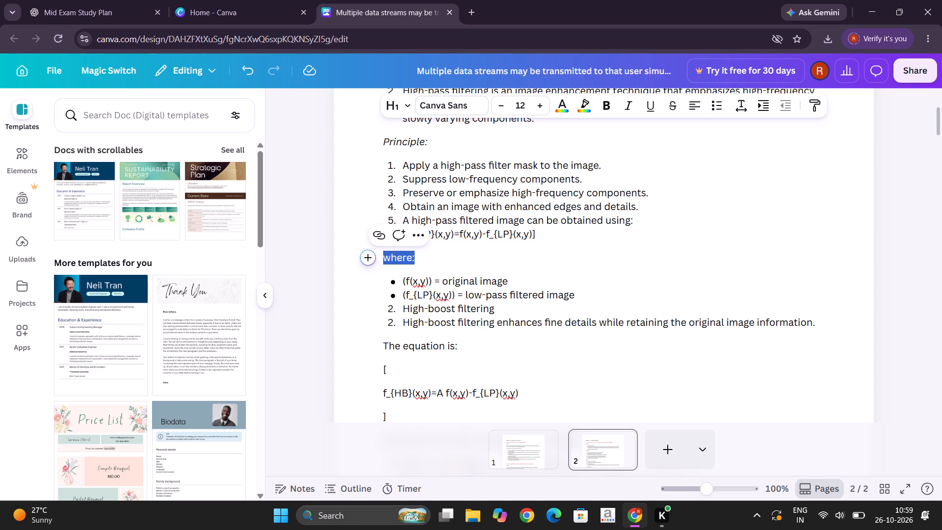
key(ctrl+i)
click(372, 295)
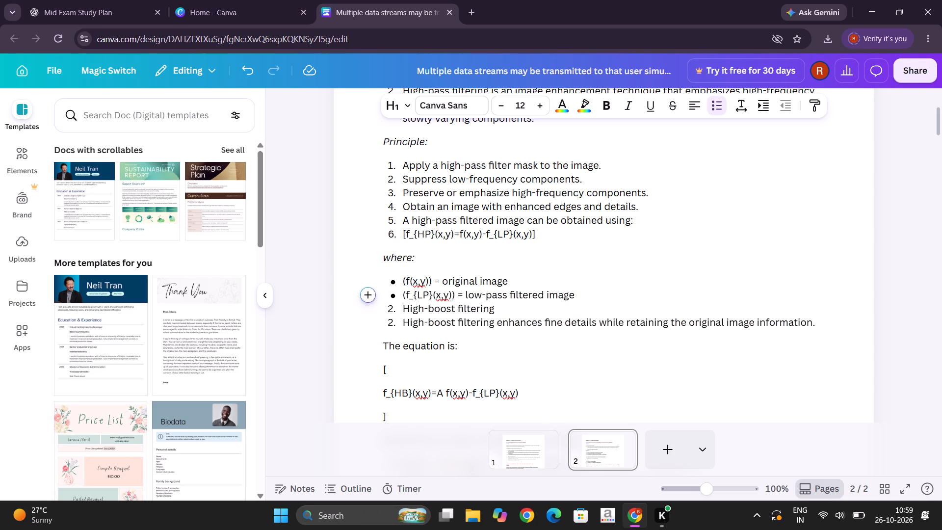
Merge the separate bracket lines with the high-boost equation into one line, [f_{HB}(x,y)=A f(x,y)-f_{LP}(x,y)].
scroll(427, 336, down, 1)
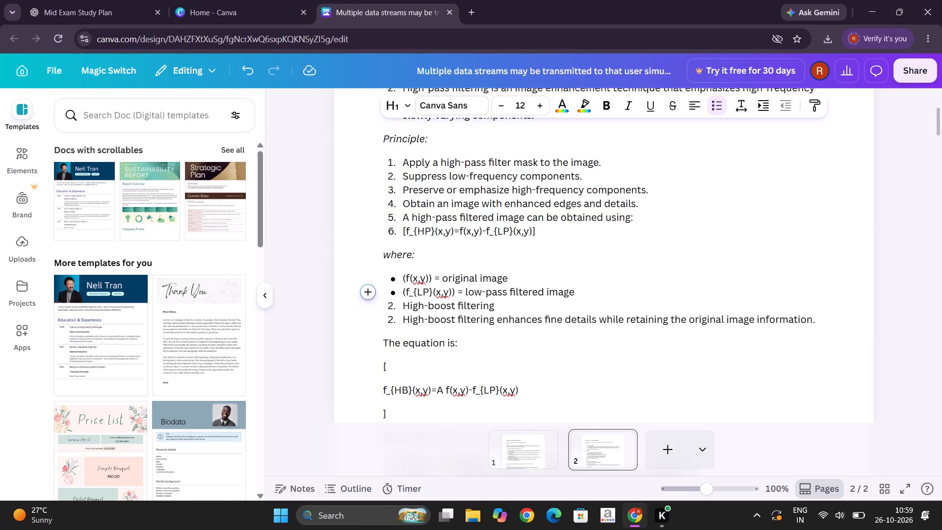
scroll(427, 336, down, 2)
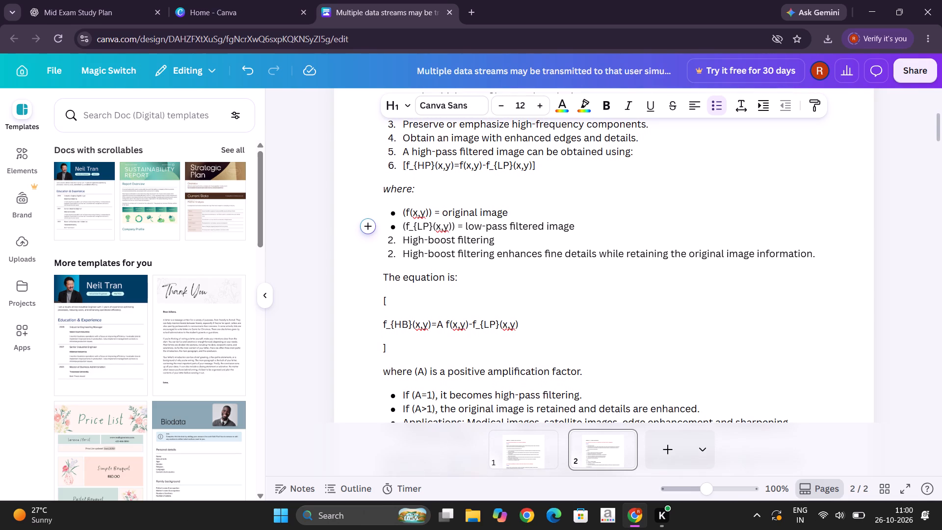
click(383, 345)
key(BackSpace)
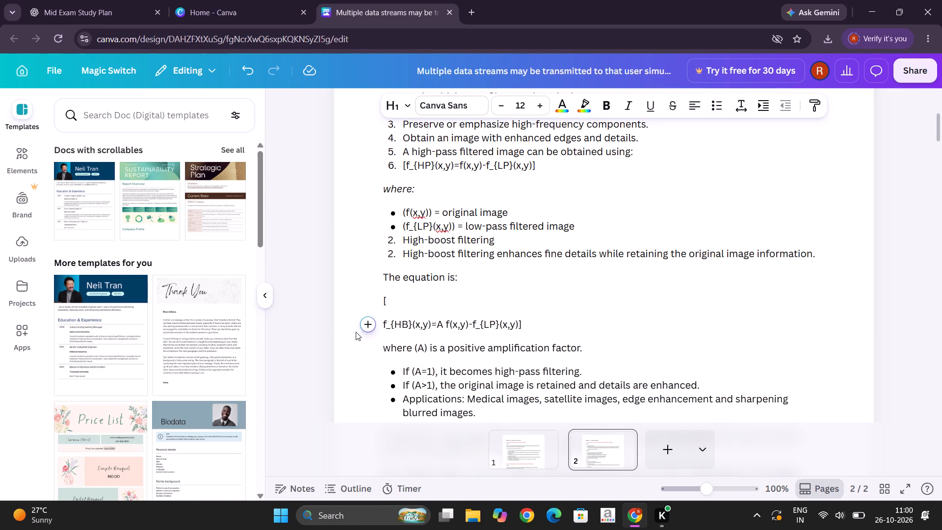
click(383, 323)
key(BackSpace)
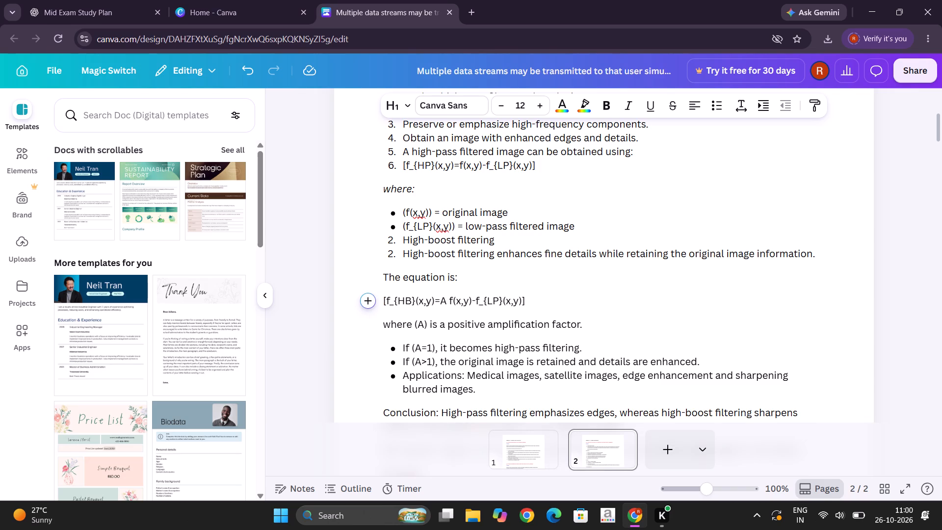
Italicize the "The equation is:" line above the high-boost equation.
drag(385, 276, 458, 276)
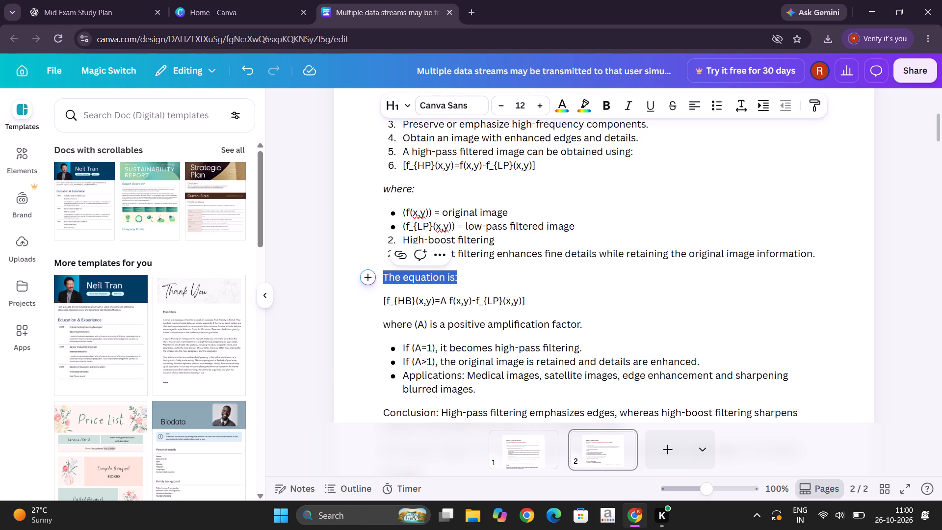
key(ctrl+i)
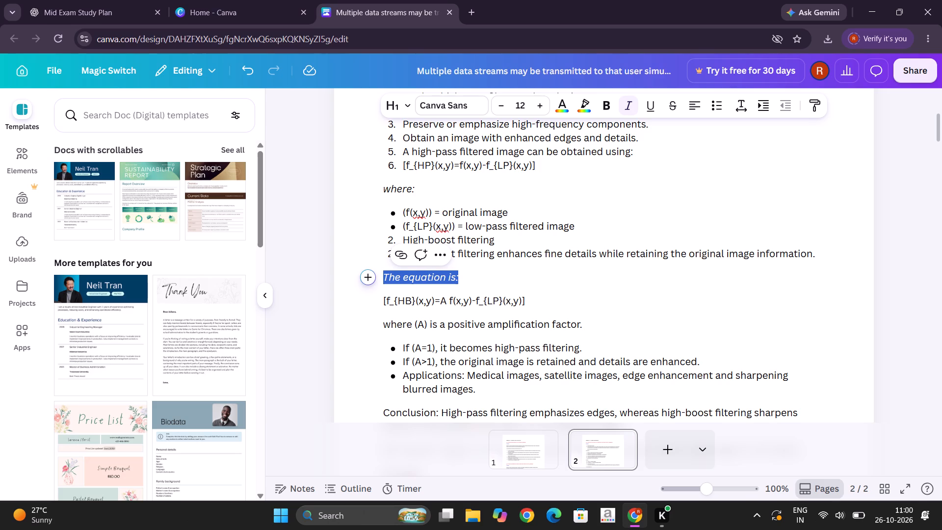
Bold the high-pass filter equation in item 6 of the Principle list.
scroll(510, 238, up, 4)
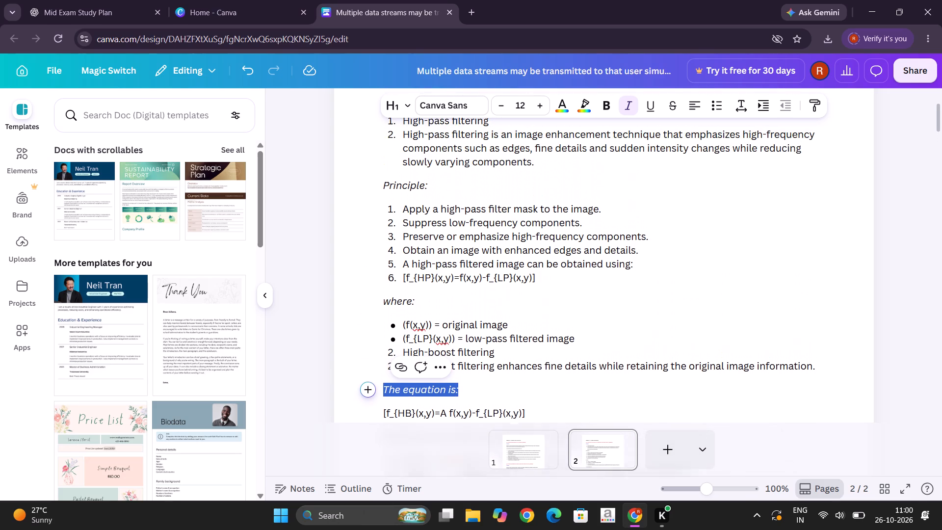
scroll(510, 238, down, 1)
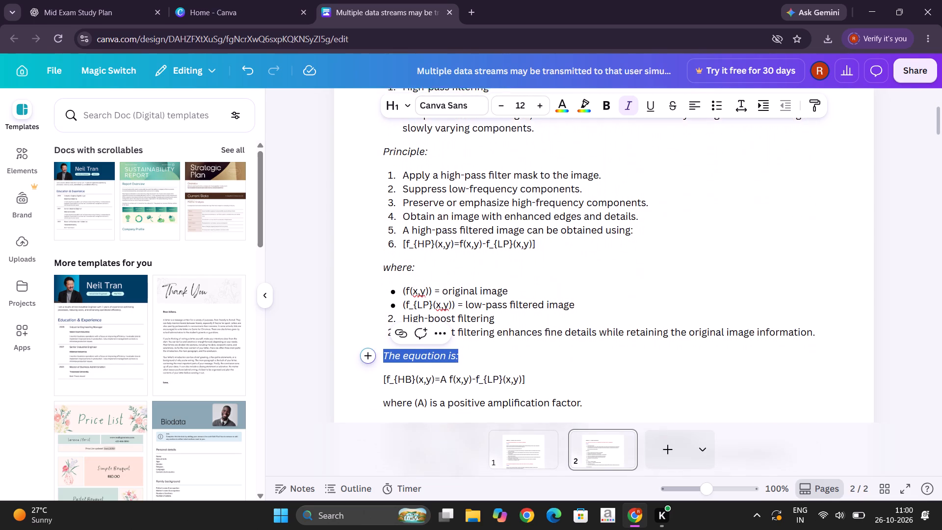
scroll(510, 238, down, 3)
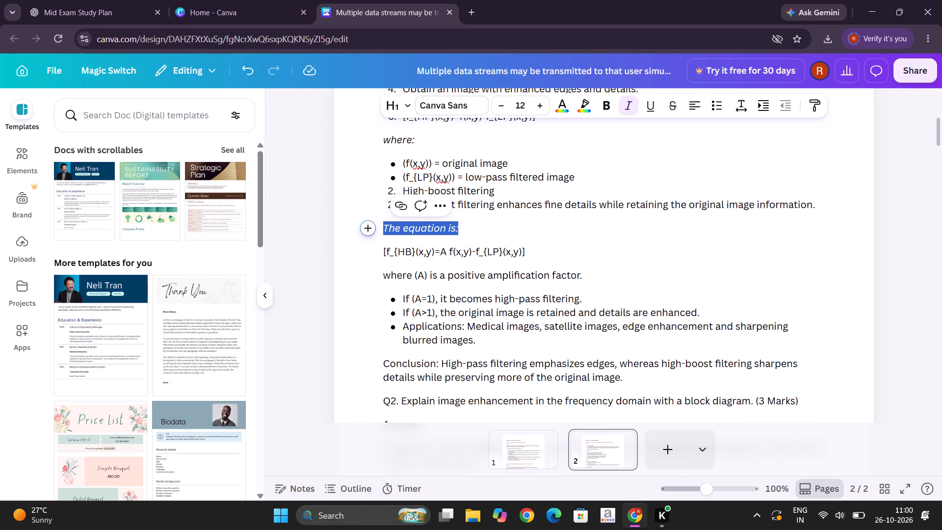
scroll(405, 265, up, 3)
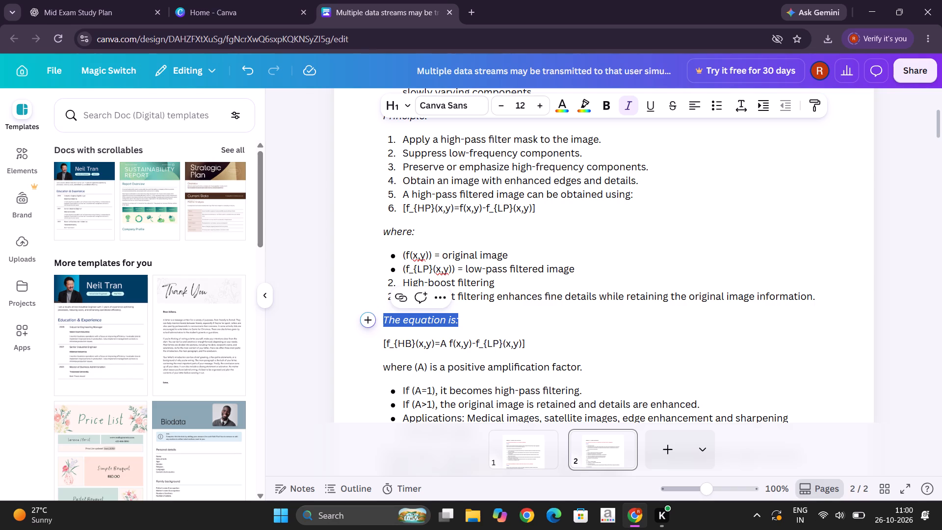
drag(402, 209, 540, 212)
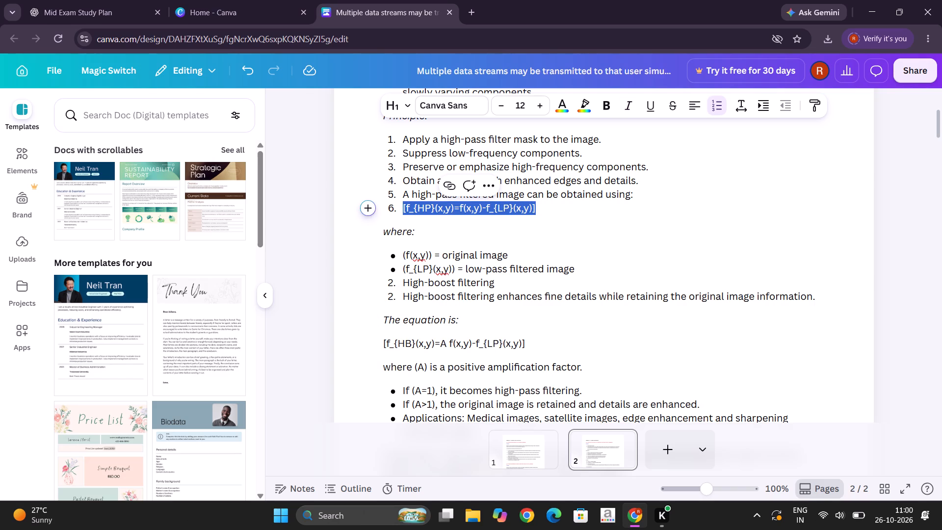
key(ctrl+b)
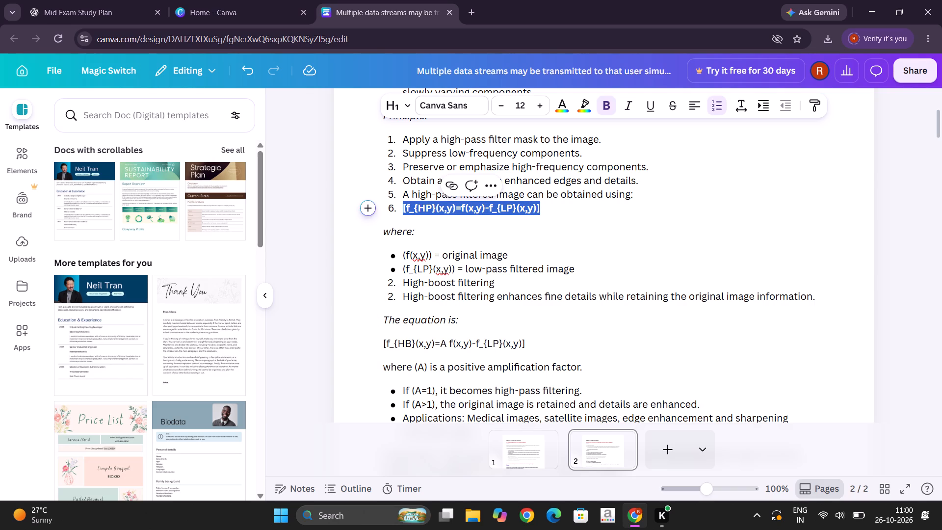
Bold the terms (f(x,y)) and (f_{LP}(x,y)) in the bullets under "where:", leaving their definitions in regular weight.
drag(401, 255, 432, 258)
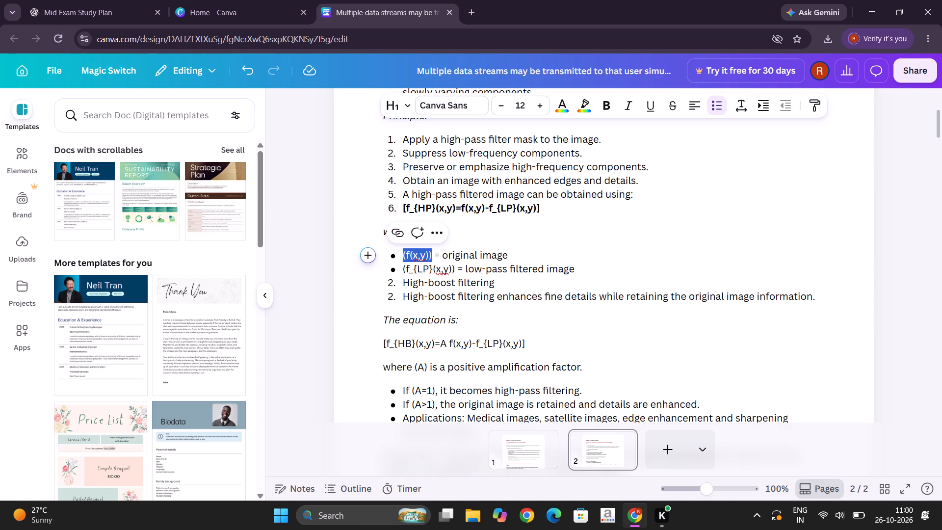
key(ctrl+b)
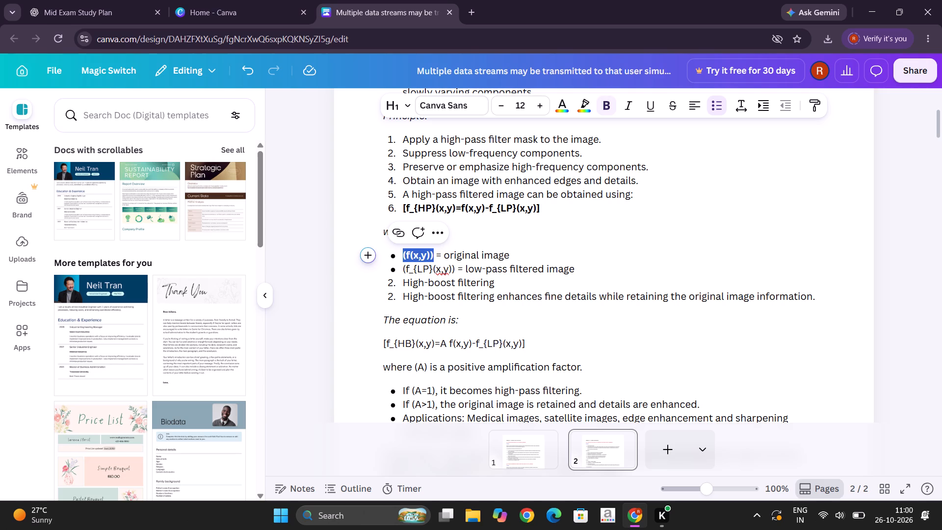
drag(400, 269, 461, 268)
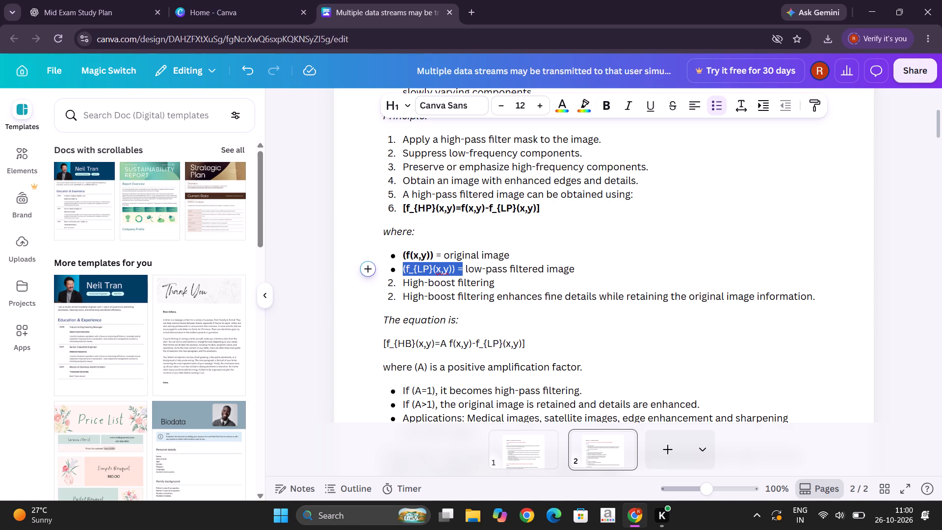
drag(461, 268, 454, 267)
key(ctrl+b)
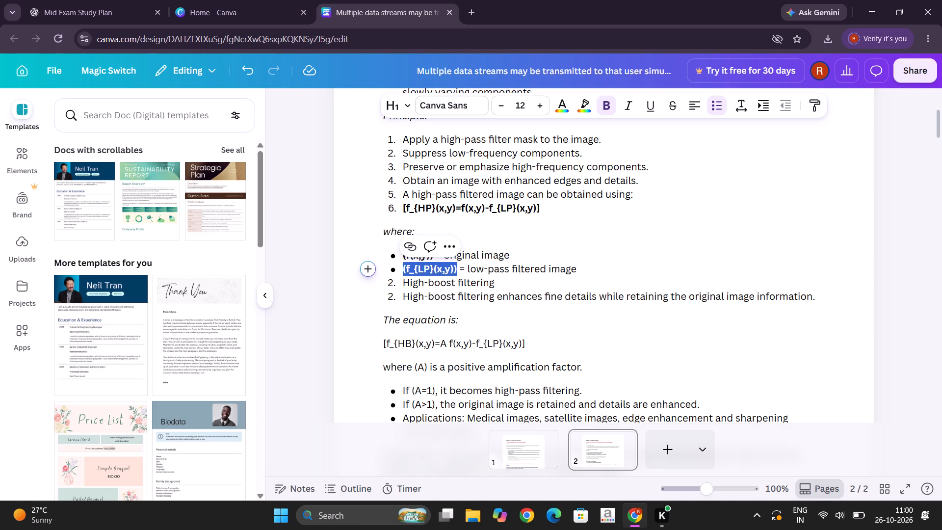
Bold the high-boost equation from f_{HB} through its closing bracket.
drag(385, 342, 390, 342)
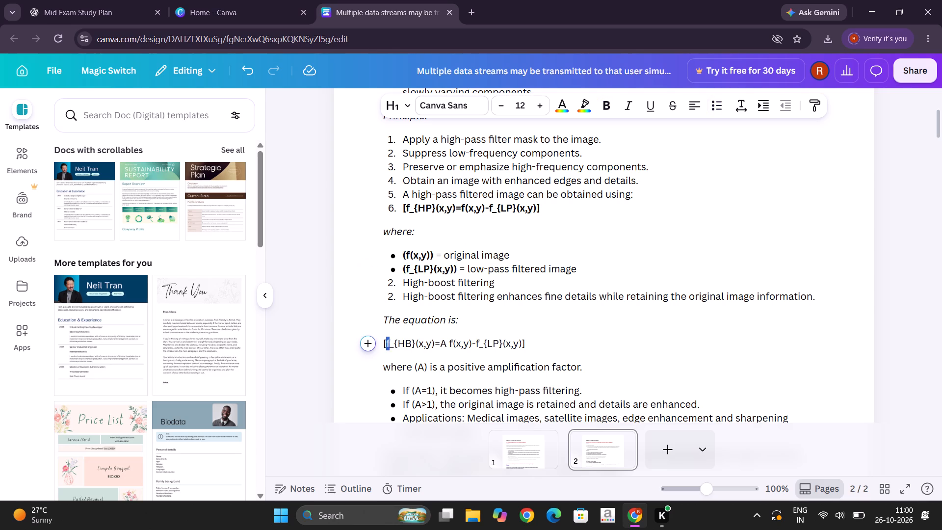
drag(390, 342, 365, 352)
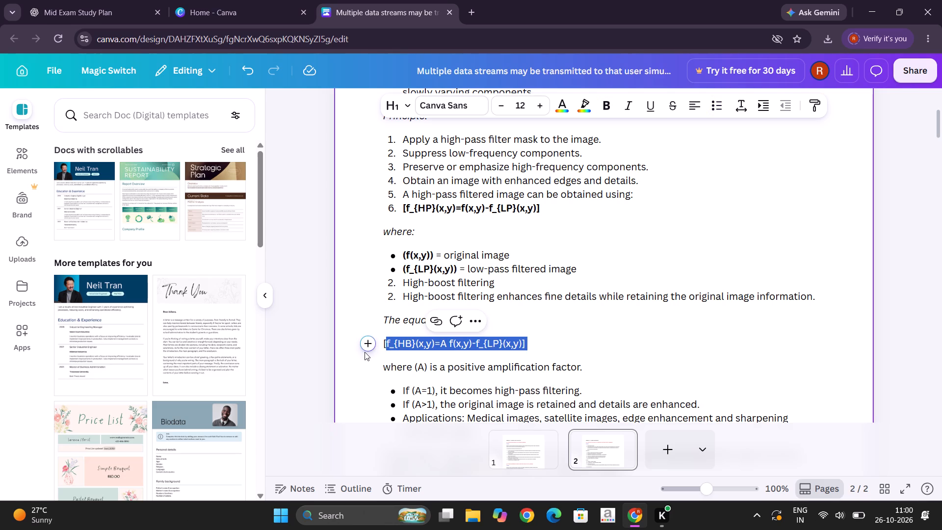
key(ctrl+b)
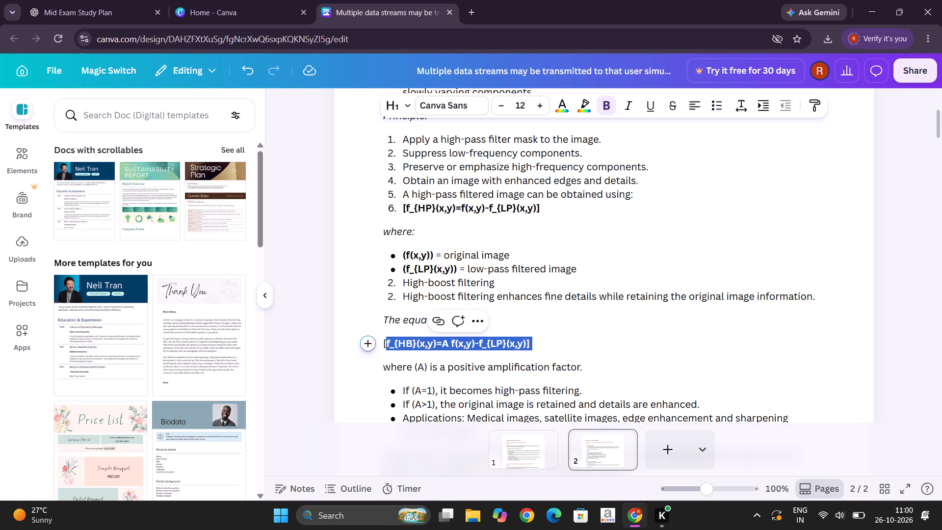
Italicize the line "where (A) is a positive amplification factor." below the high-boost equation.
click(384, 368)
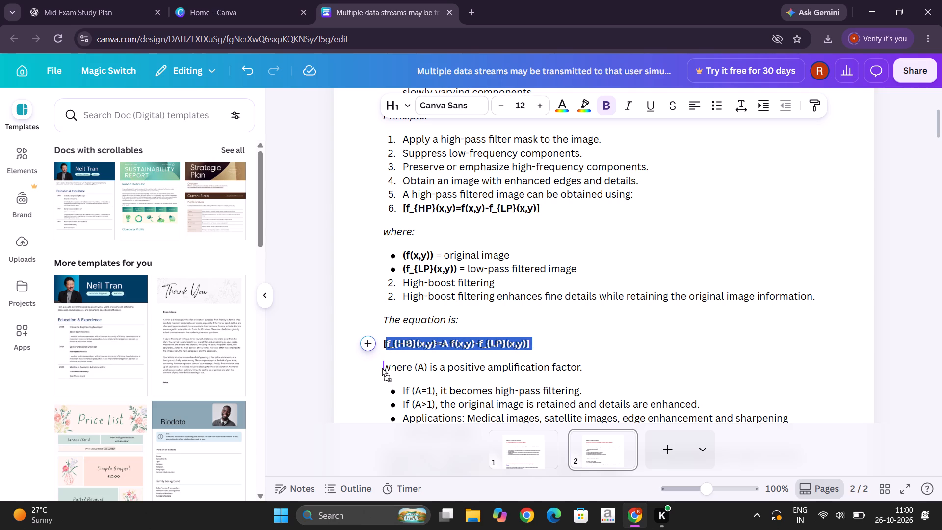
drag(382, 368, 587, 357)
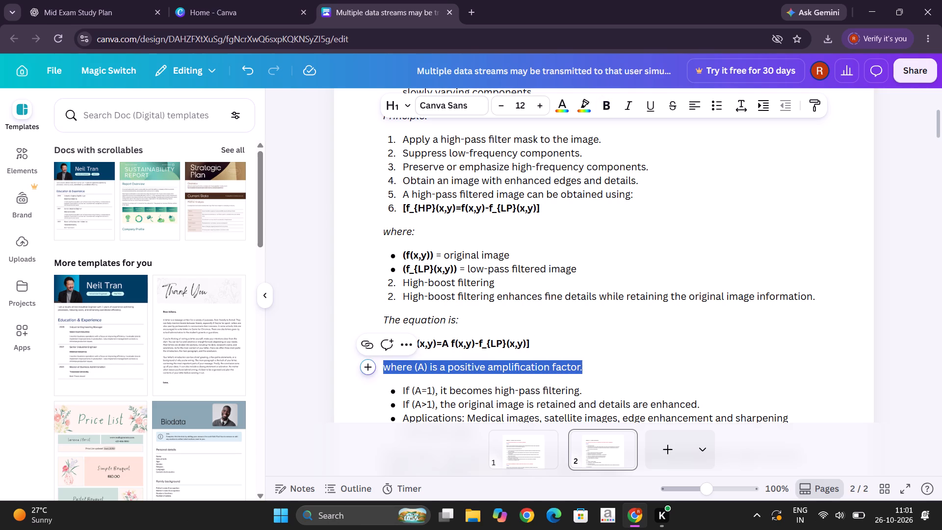
drag(587, 357, 586, 357)
key(ctrl+i)
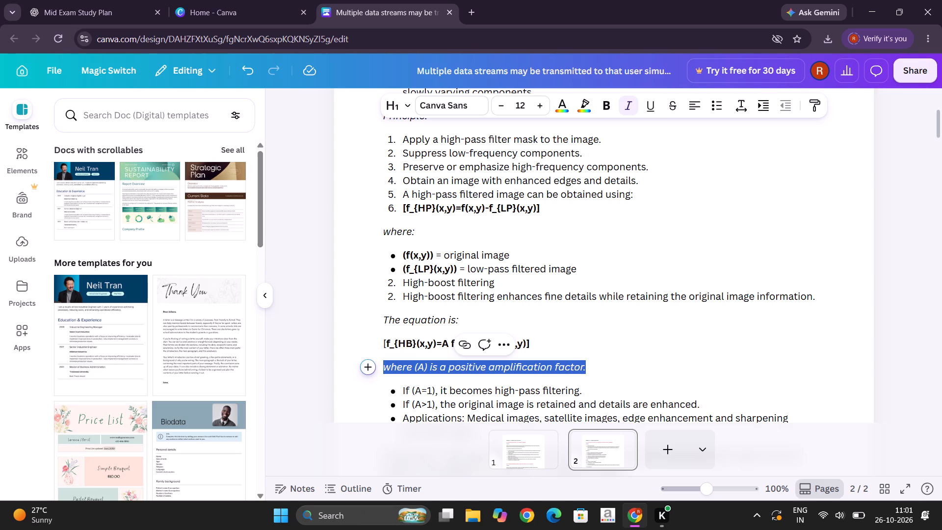
scroll(554, 371, down, 3)
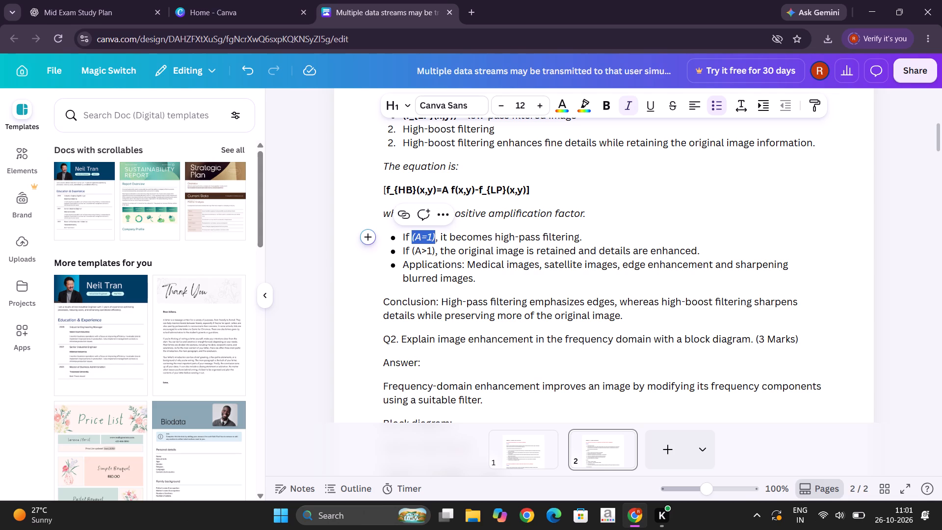
key(ctrl+b)
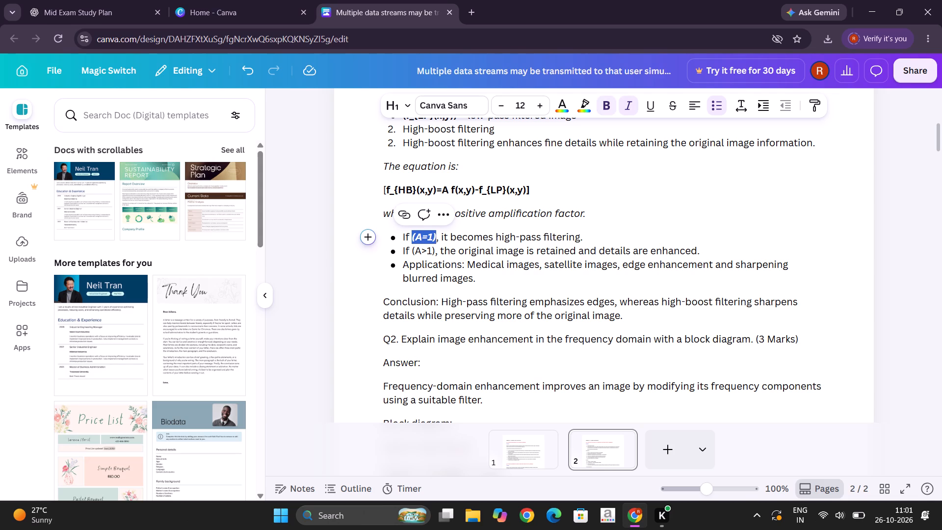
drag(412, 253, 440, 255)
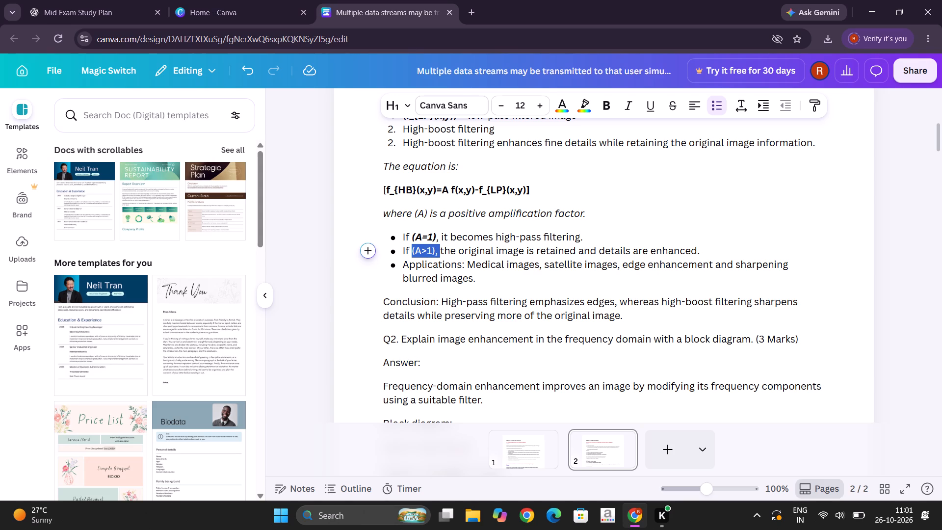
drag(440, 255, 434, 253)
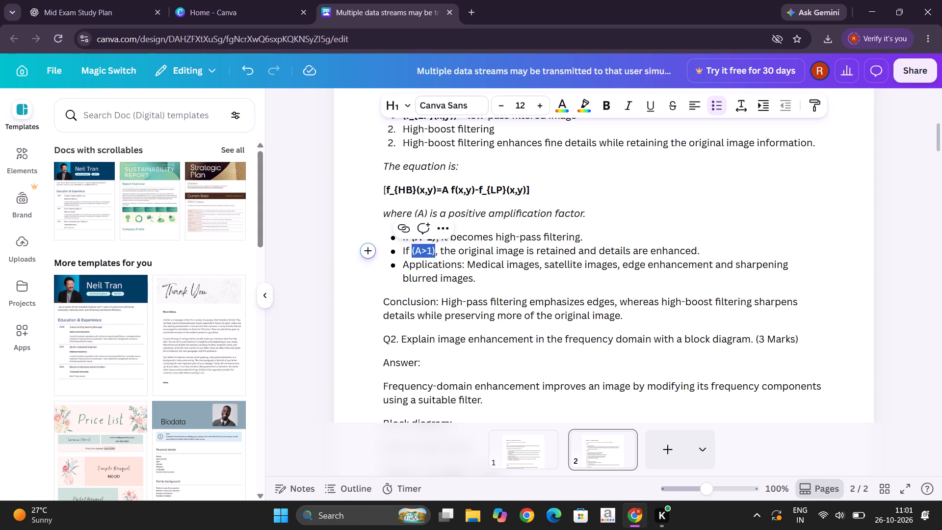
key(ctrl+b)
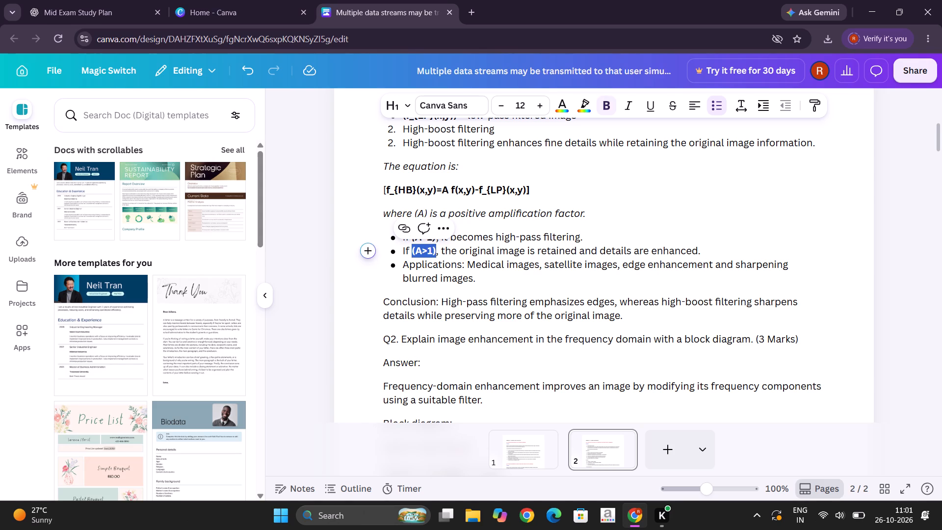
scroll(407, 284, down, 1)
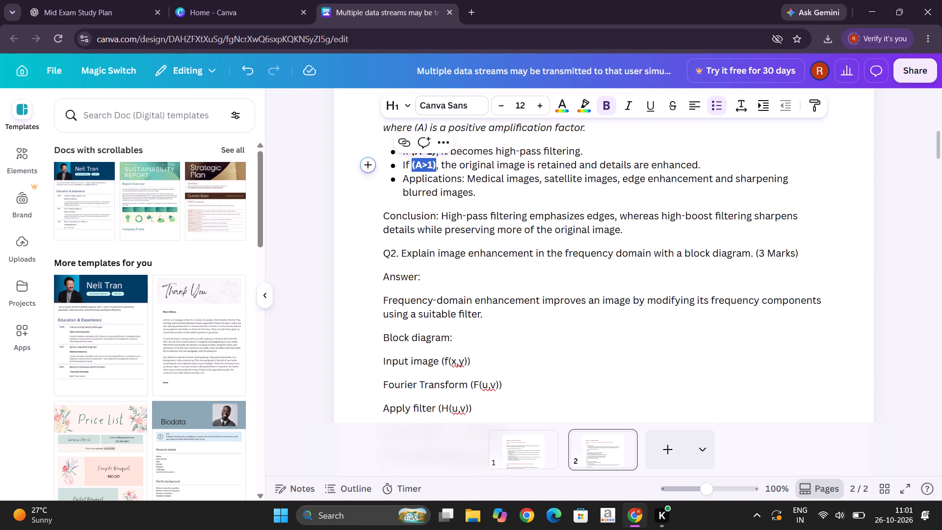
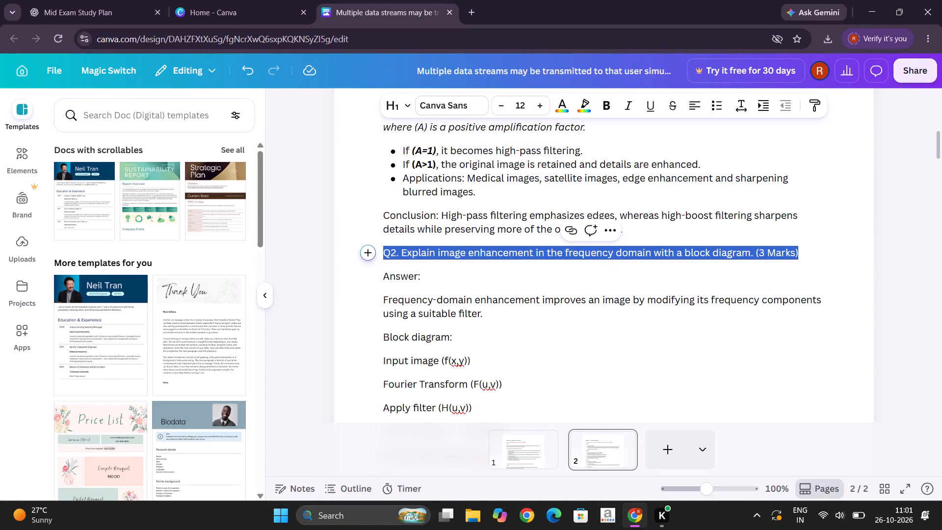
Make the Q2 heading on image enhancement in the frequency domain bold and red.
key(ctrl+b)
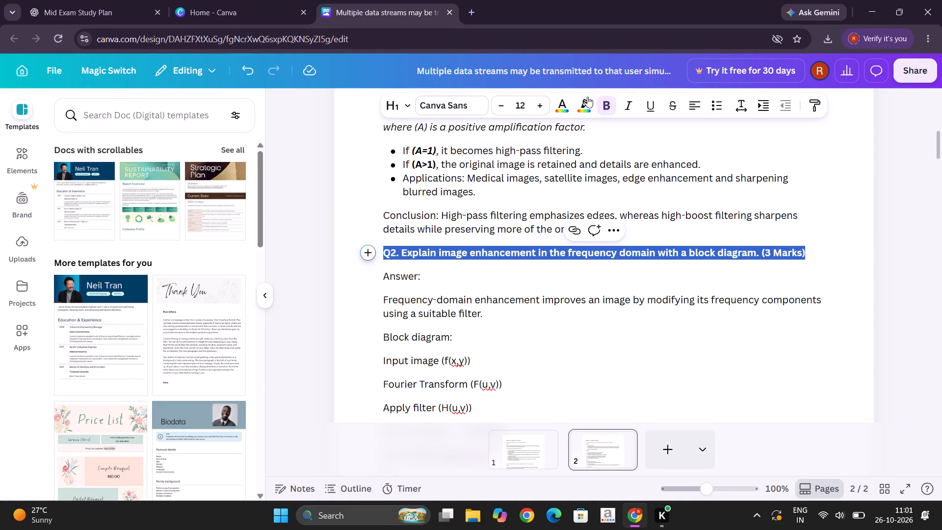
click(555, 101)
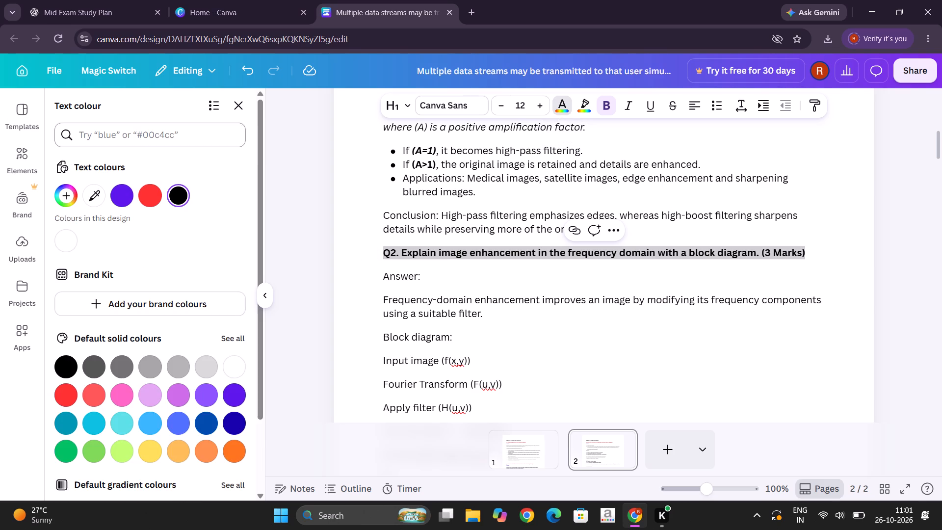
click(150, 194)
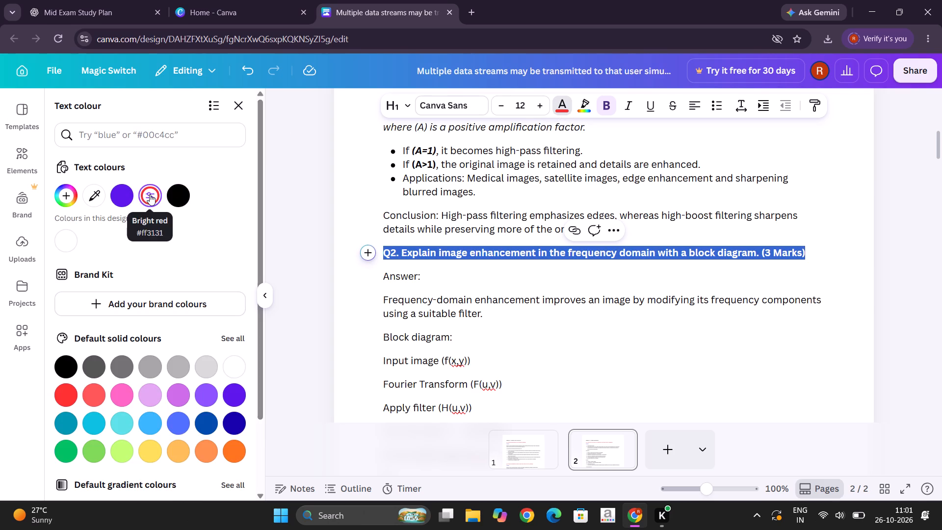
Change the marks at the end of the Q2 heading to 4.
click(768, 255)
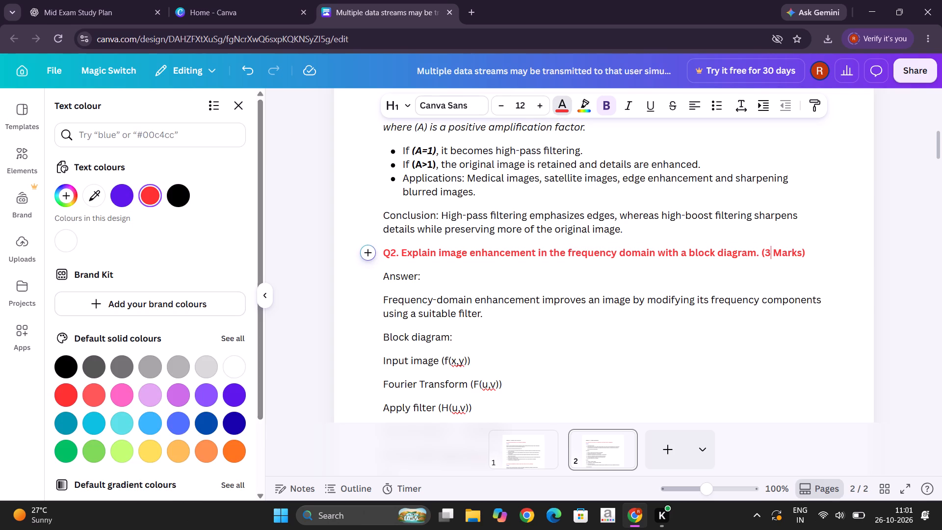
key(BackSpace)
key(4)
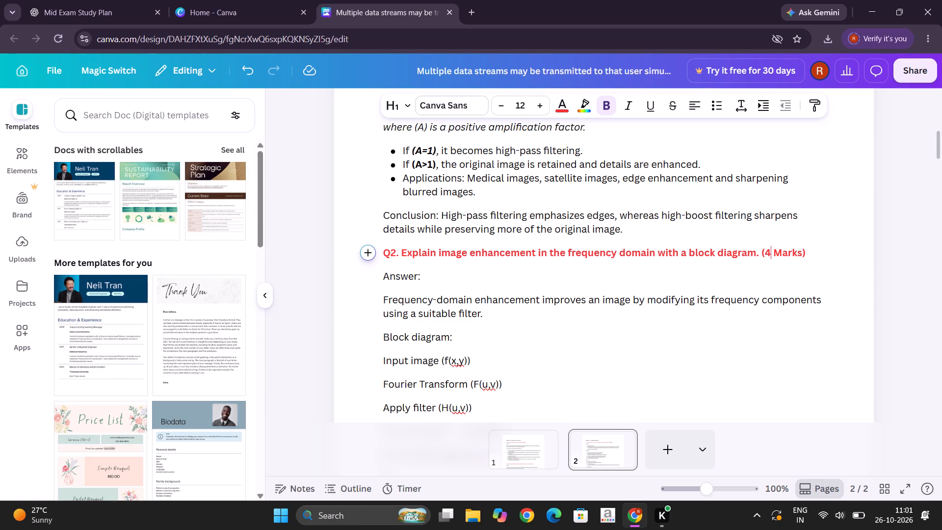
Italicize the labels "Answer:" and "Block diagram:" under Q2.
drag(379, 278, 432, 280)
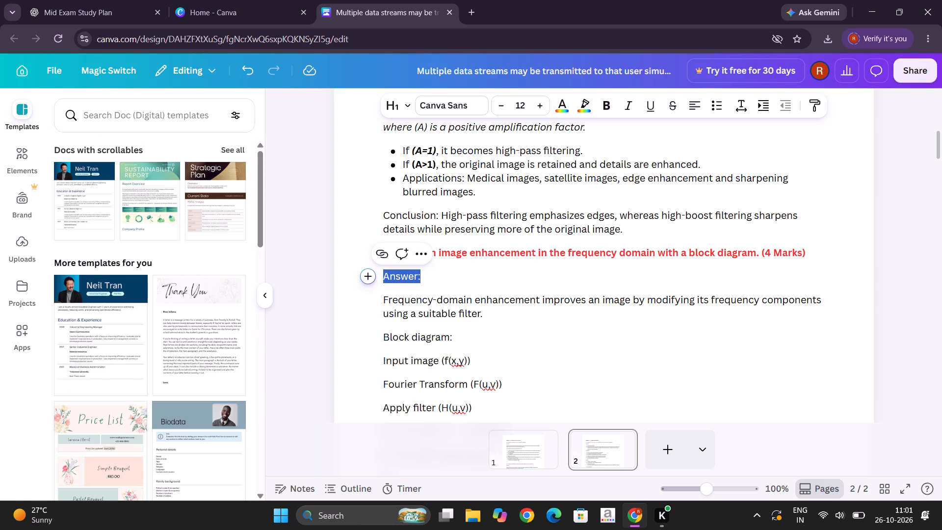
key(ctrl+i)
drag(382, 338, 460, 338)
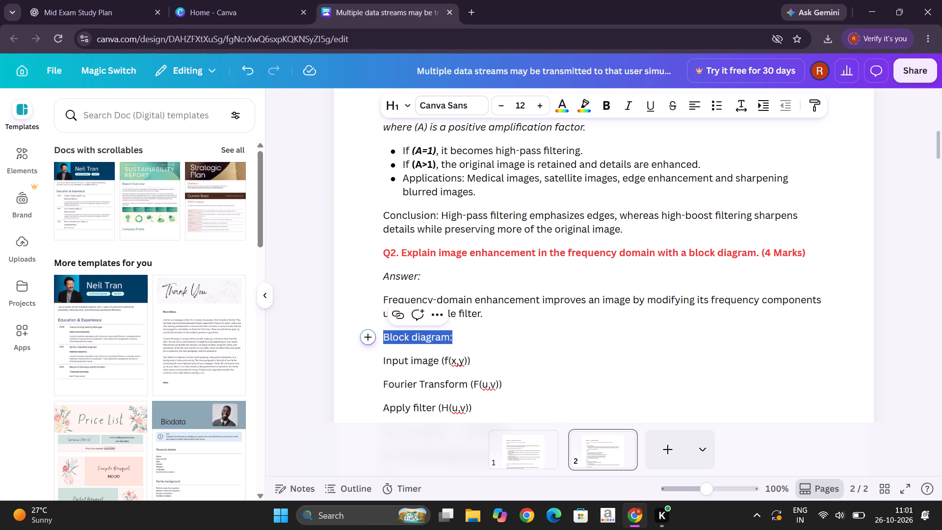
key(ctrl+i)
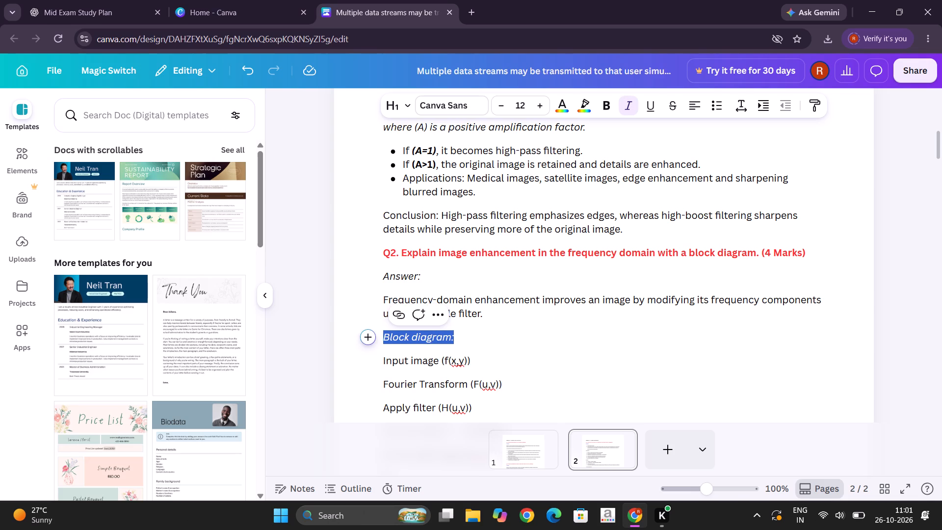
Bold the five block diagram lines from "Input image (f(x,y))" through "Enhanced image (g(x,y))".
scroll(435, 371, down, 1)
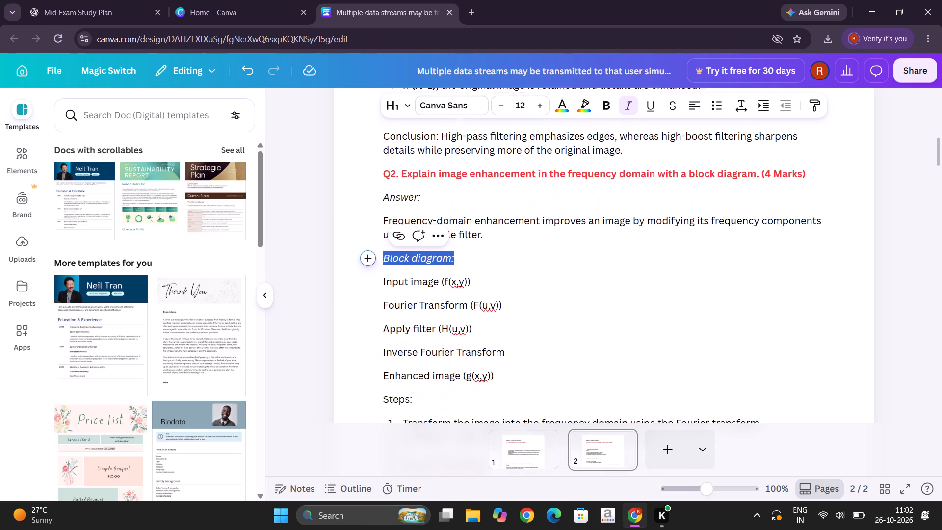
scroll(435, 371, down, 2)
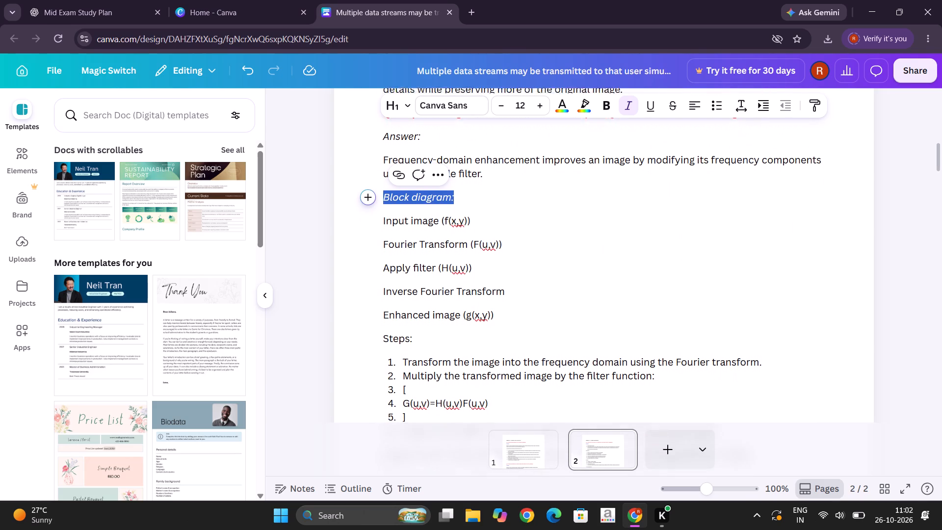
scroll(435, 371, down, 2)
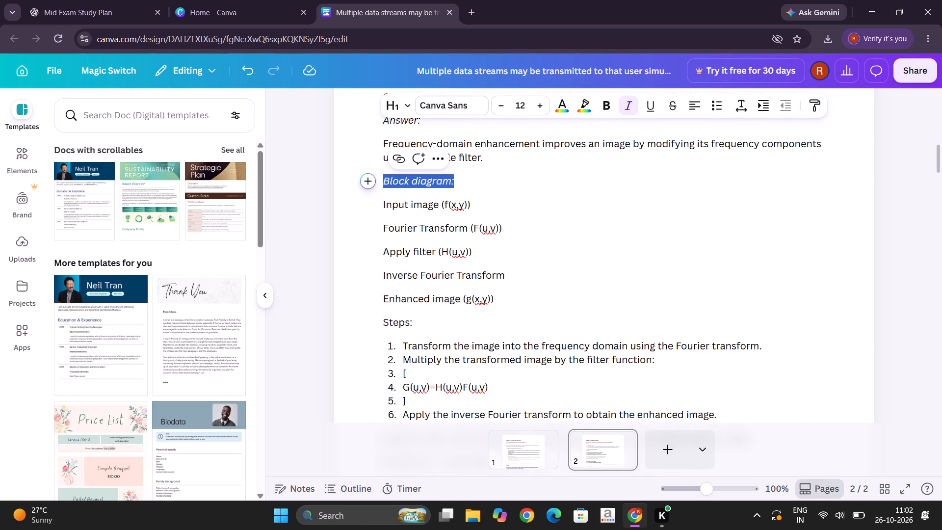
drag(382, 203, 484, 201)
key(ctrl+b)
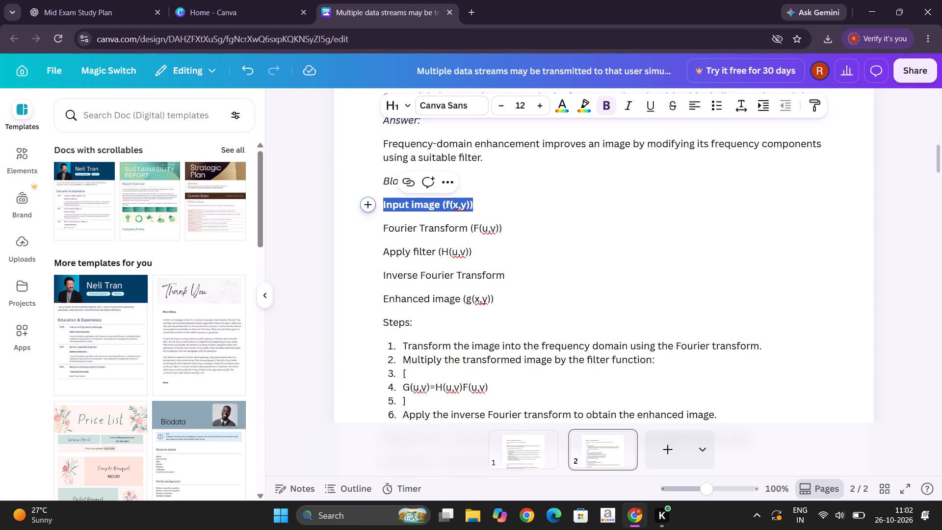
drag(382, 230, 452, 229)
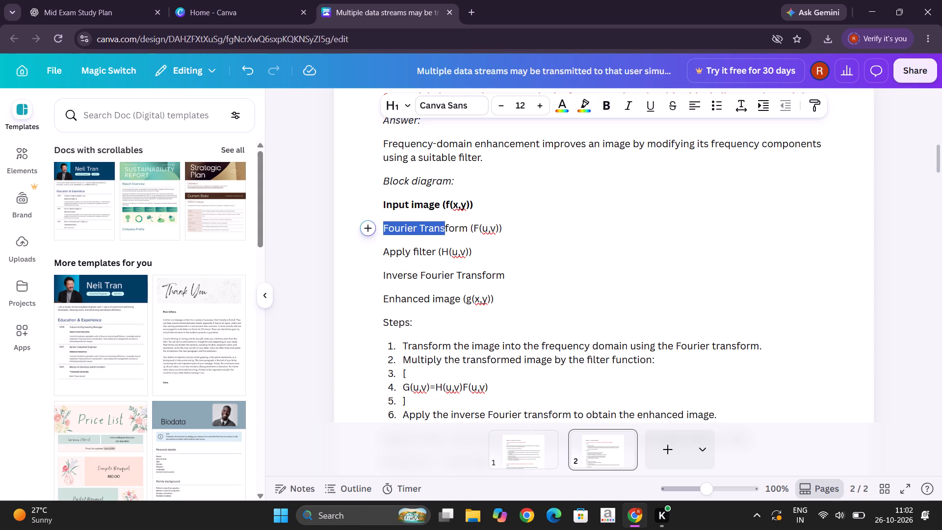
drag(452, 229, 502, 232)
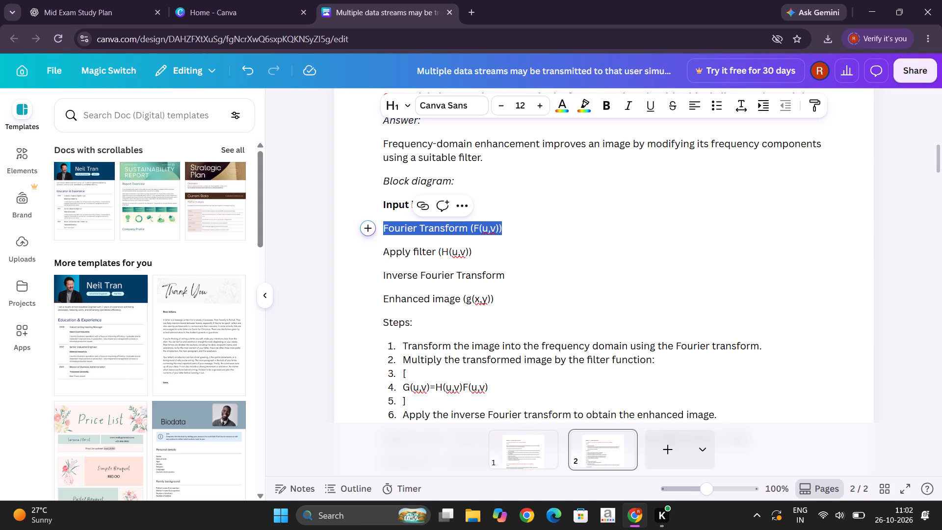
click(508, 238)
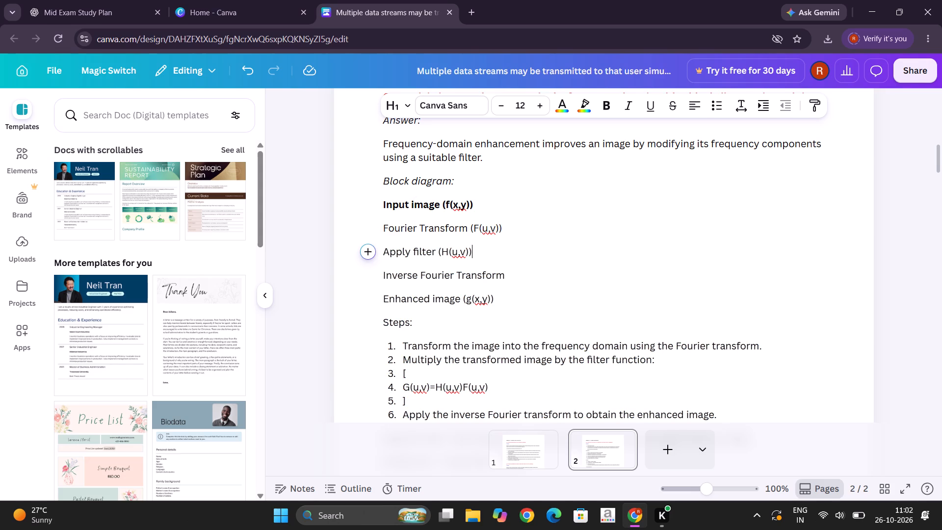
drag(383, 228, 501, 303)
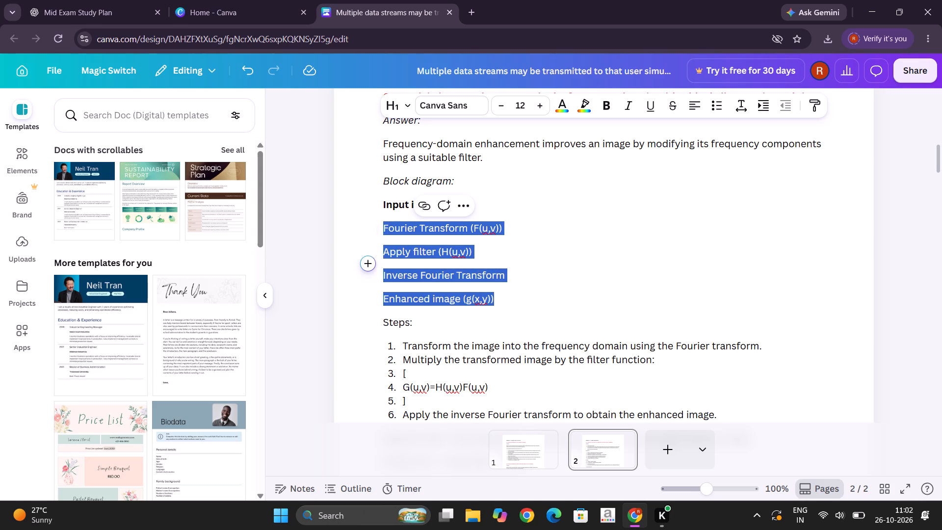
key(ctrl+b)
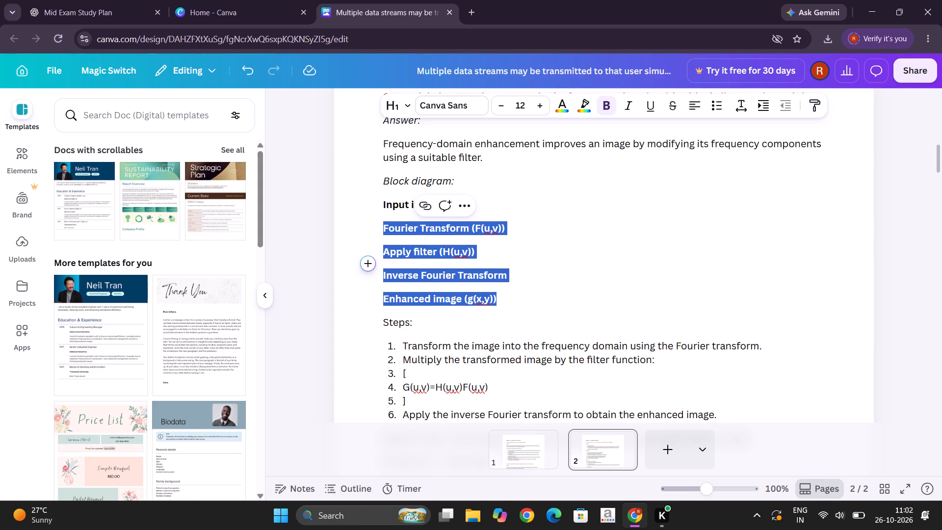
click(573, 250)
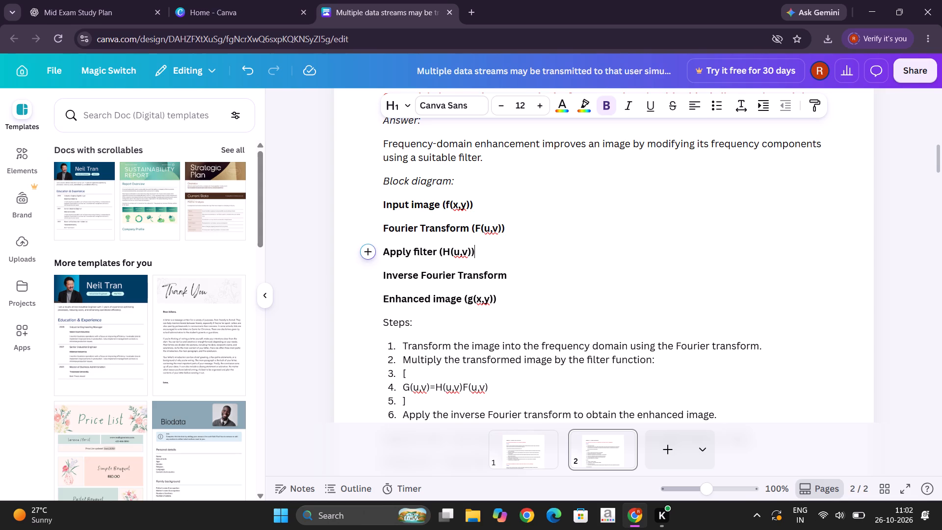
Insert a blank line below "Input image (f(x,y))" and indent it with spaces.
click(475, 203)
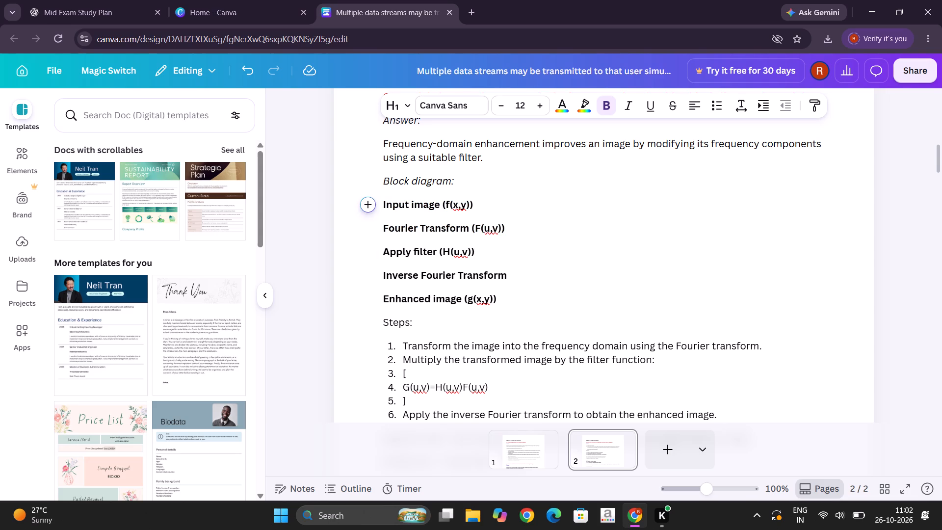
key(Return)
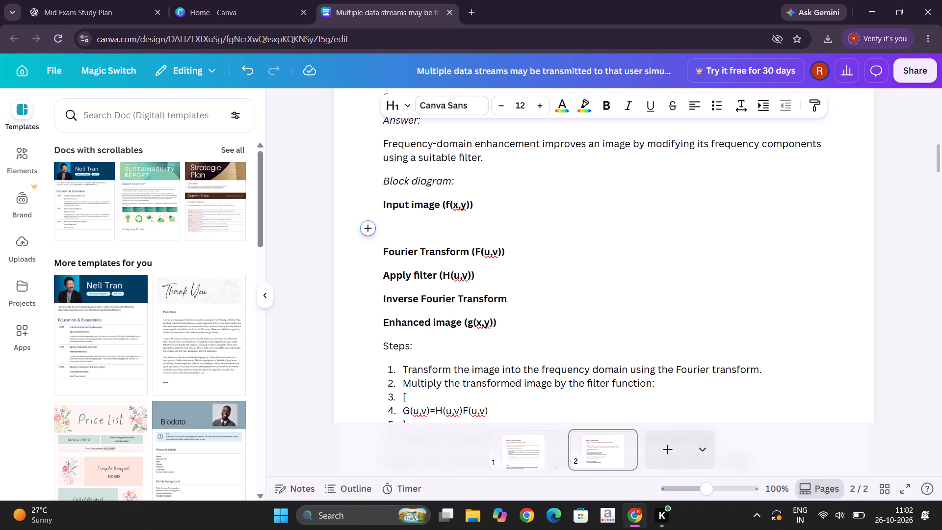
key(space)
key(space)
key(space)
key(space)
key(space)
key(space)
key(space)
key(space)
key(space)
key(space)
key(space)
key(space)
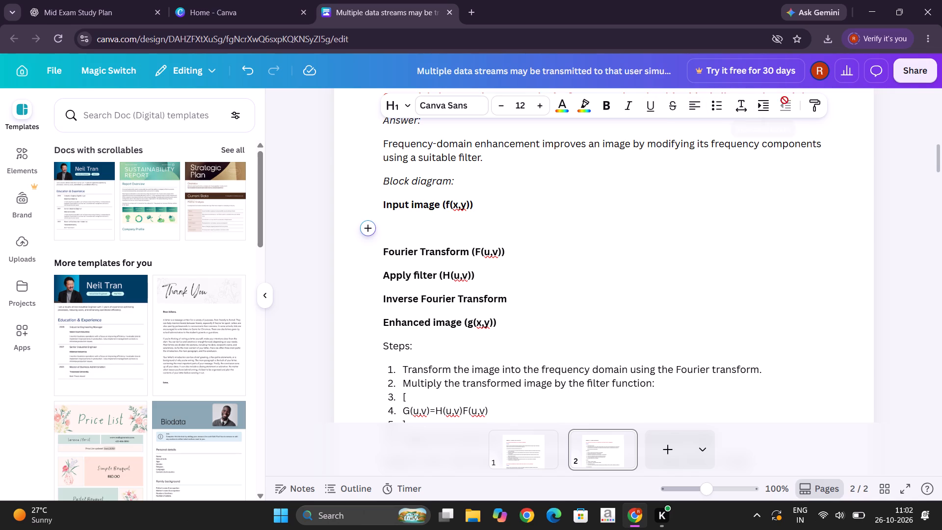
Look through the text styles, the element categories and the available chart types.
click(404, 105)
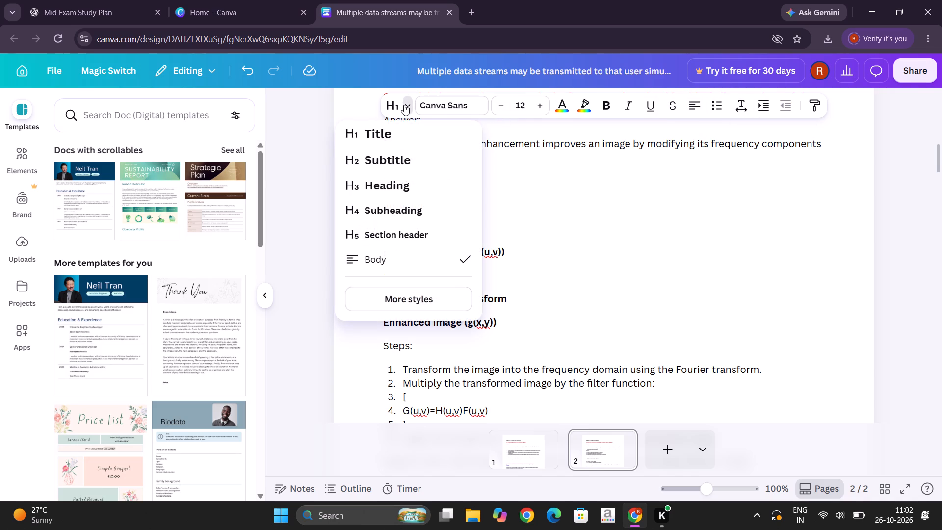
click(404, 105)
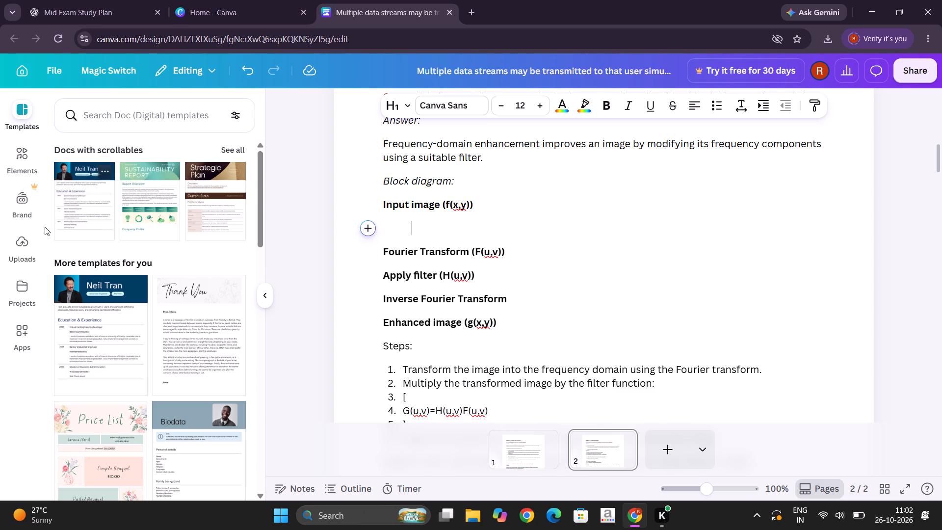
click(19, 168)
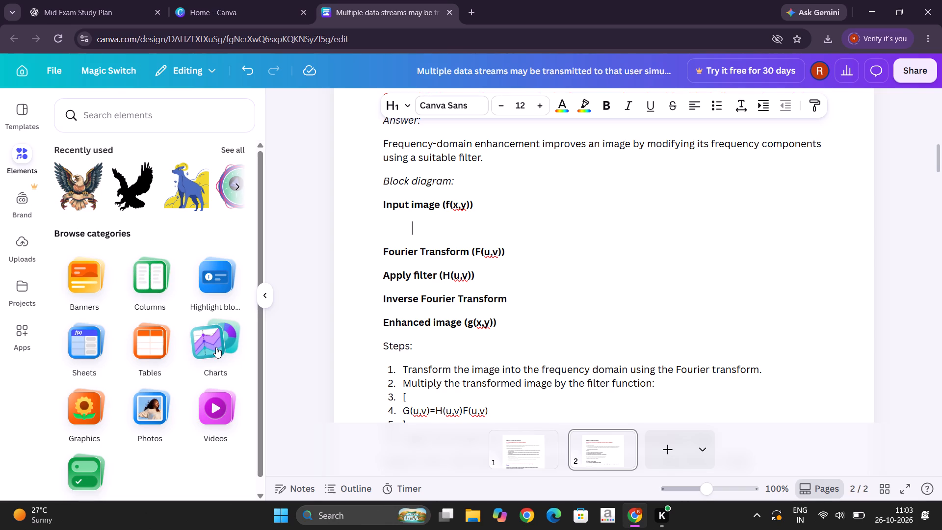
scroll(166, 368, down, 2)
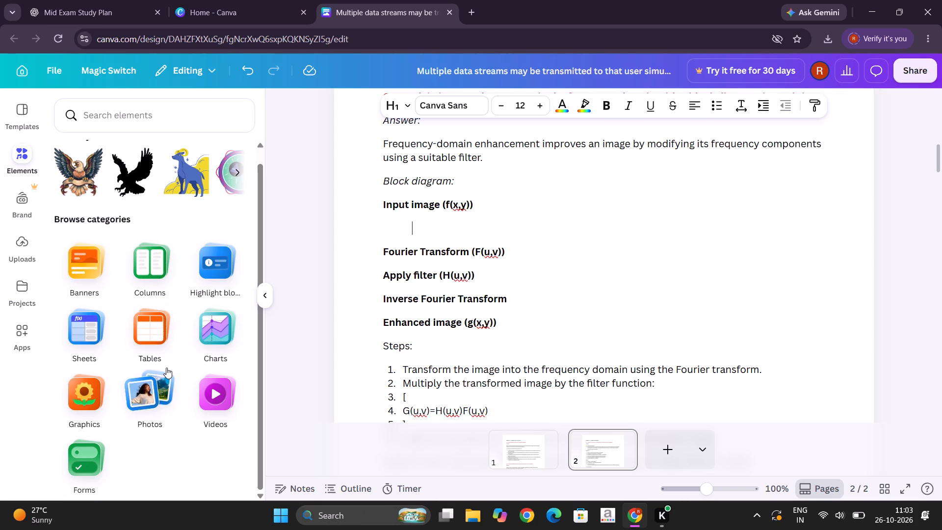
click(218, 338)
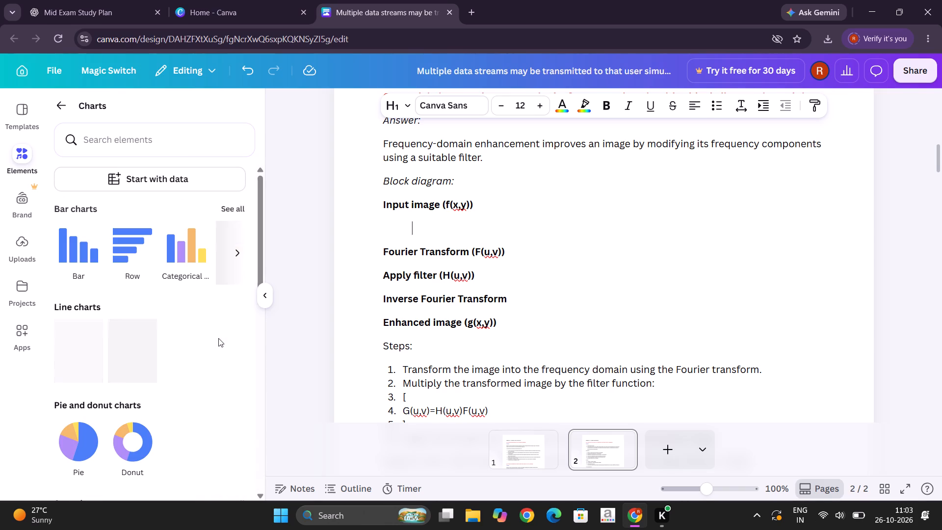
scroll(91, 331, down, 1)
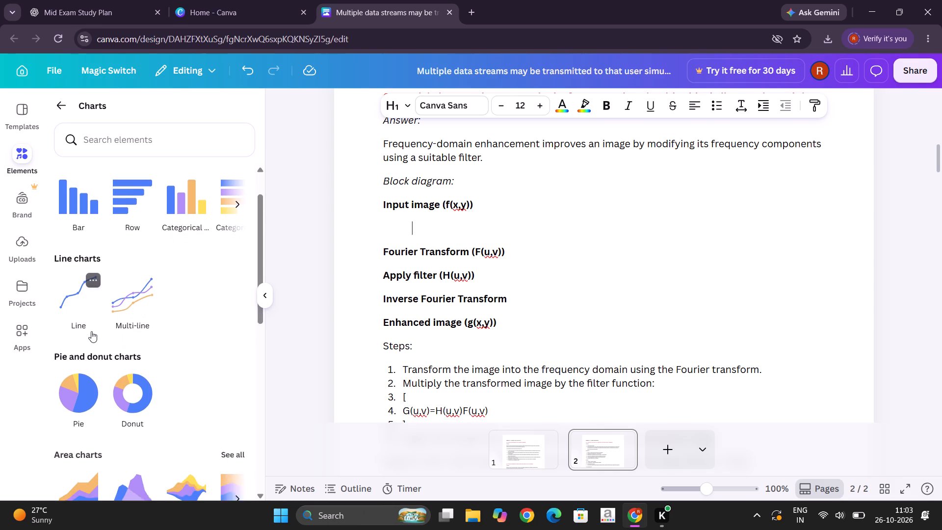
scroll(91, 331, down, 5)
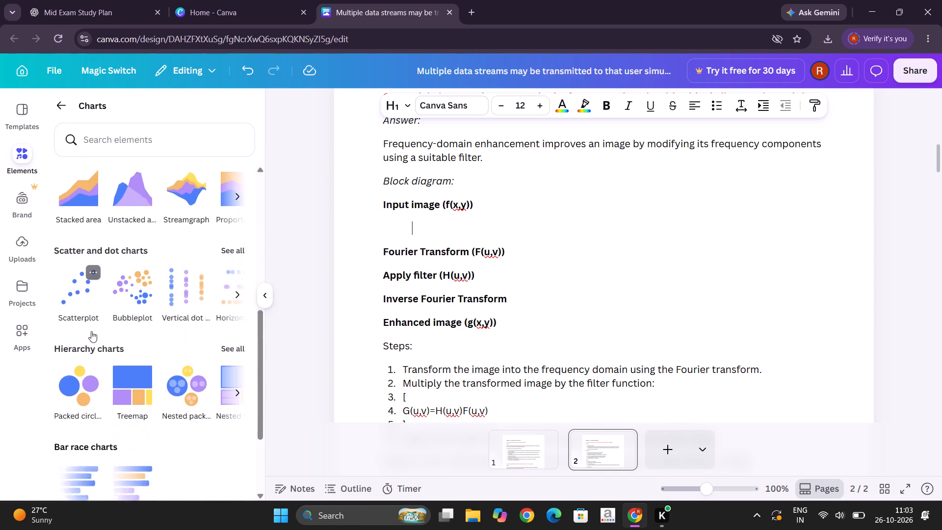
scroll(91, 331, down, 6)
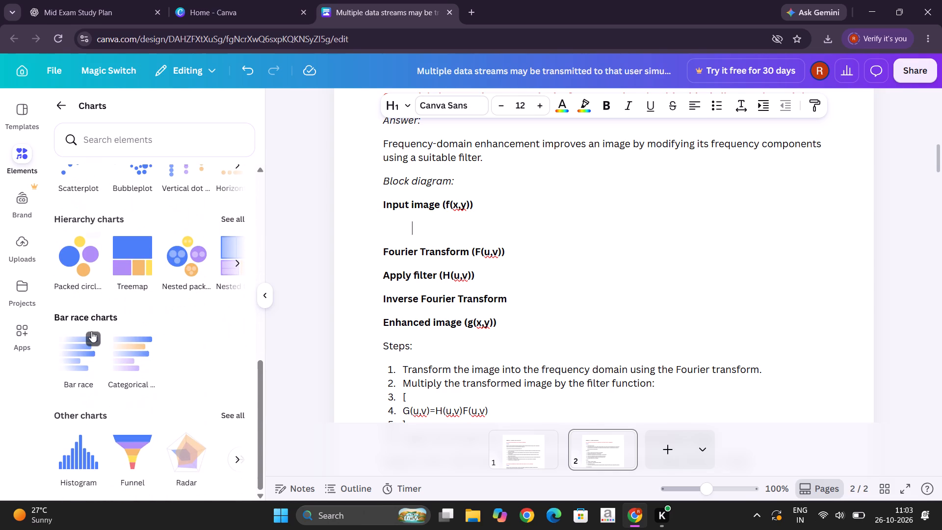
click(24, 124)
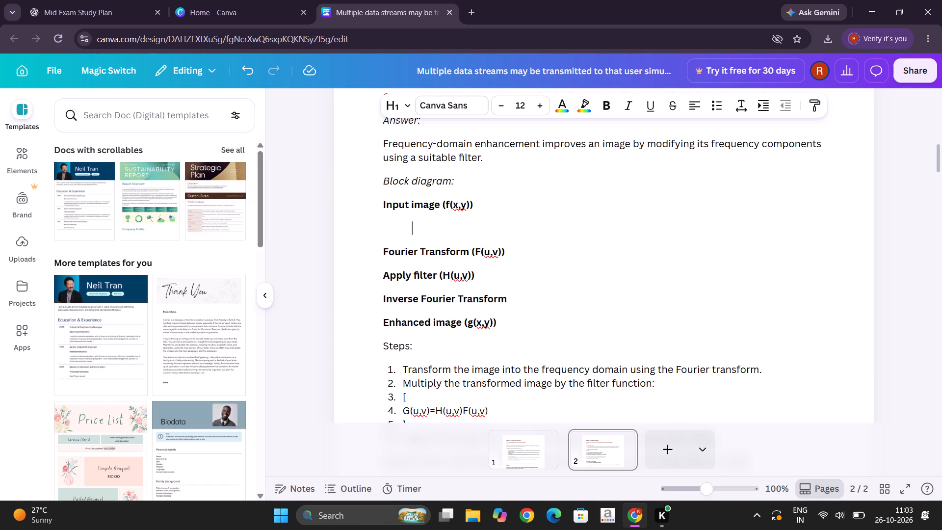
Delete the indented blank line below "Input image (f(x,y))" in Q2's block diagram, along with that entry's final closing parenthesis.
key(BackSpace)
key(BackSpace)
key(BackSpace)
key(BackSpace)
key(BackSpace)
key(BackSpace)
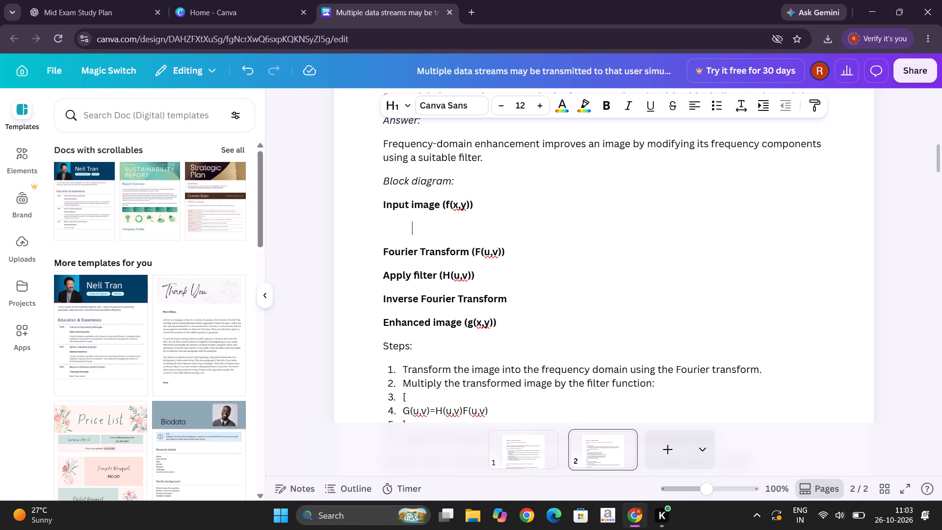
click(418, 235)
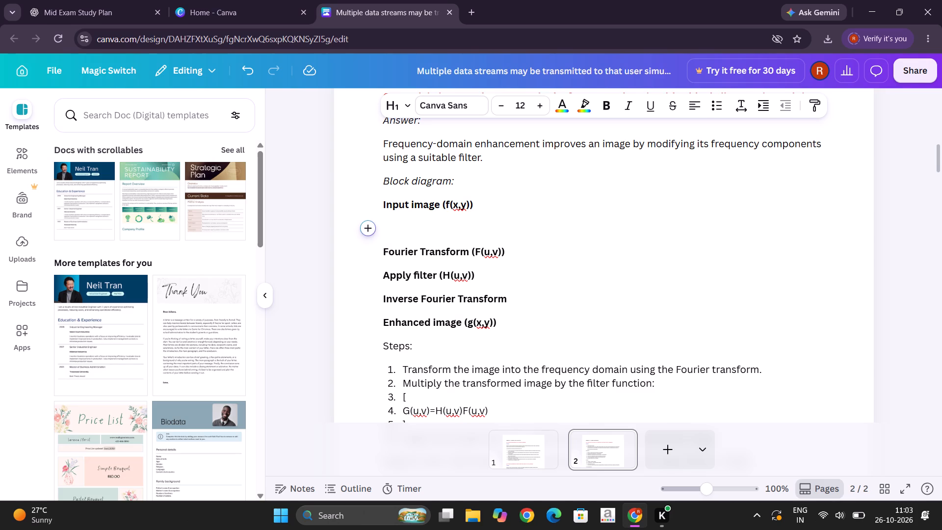
key(BackSpace)
key(BackSpace)
key(BackSpace)
key(BackSpace)
key(BackSpace)
key(BackSpace)
key(BackSpace)
key(BackSpace)
key(BackSpace)
key(BackSpace)
key(BackSpace)
key(BackSpace)
key(BackSpace)
key(BackSpace)
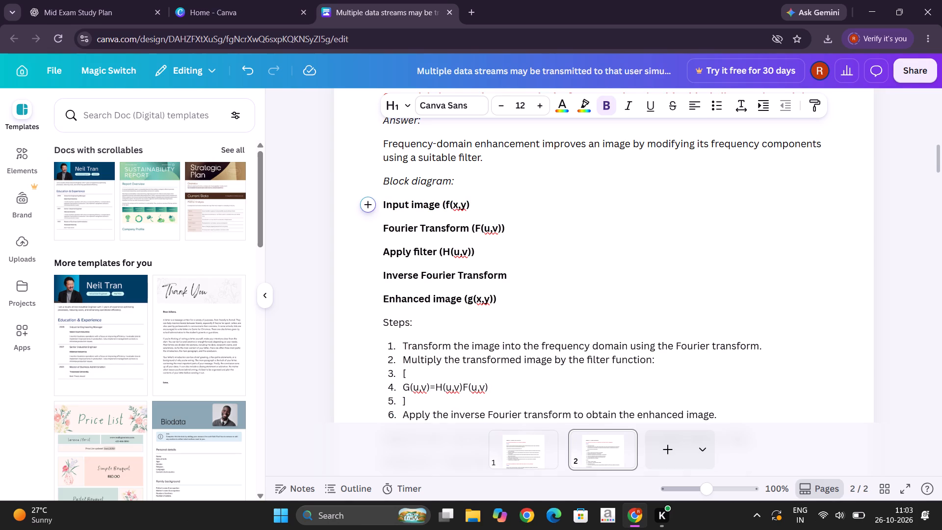
Italicize the label "Steps:" under Q2's block diagram.
drag(382, 322, 420, 326)
key(ctrl+i)
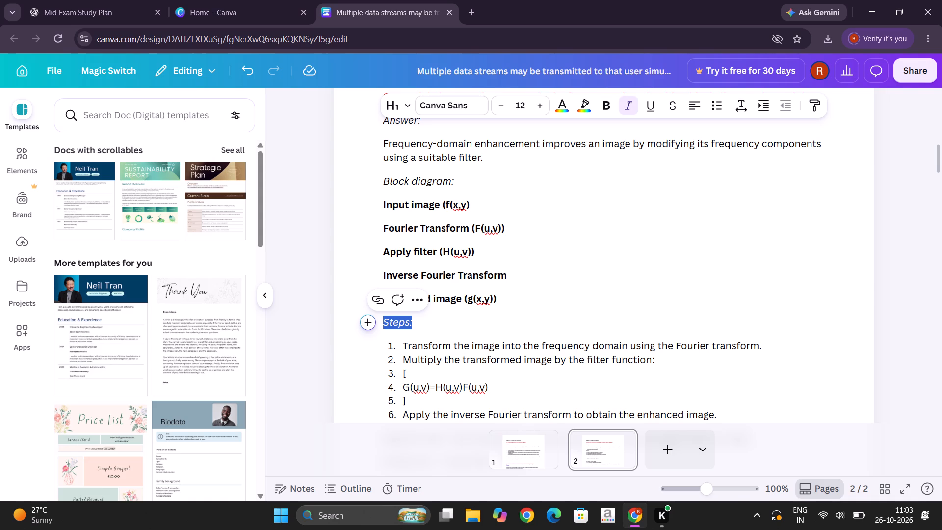
Join the separate brackets and formula in Q2's steps into one list item, [G(u,v)=H(u,v)F(u,v)], and bold it.
click(401, 403)
key(BackSpace)
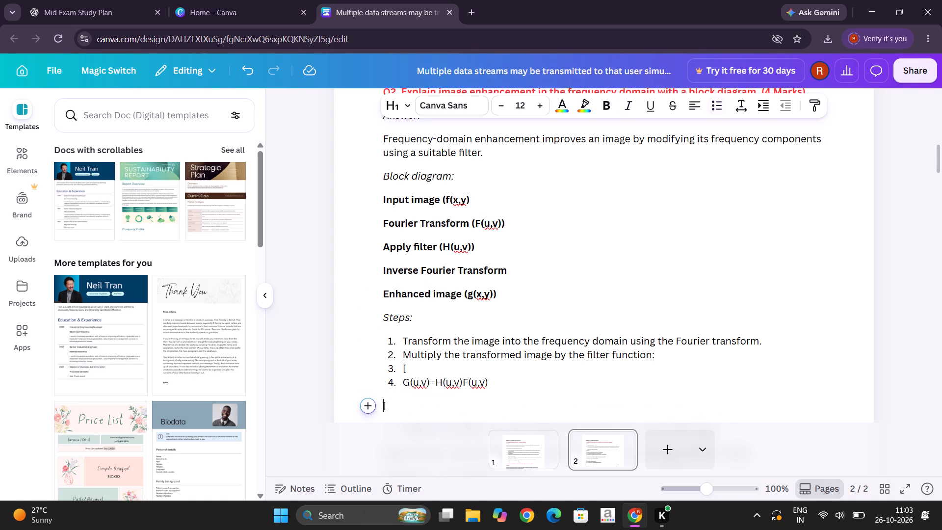
key(BackSpace)
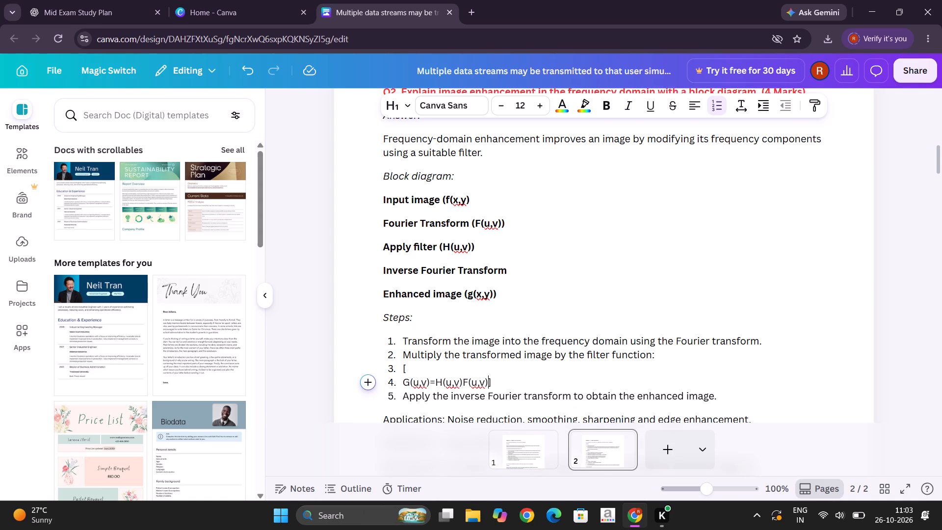
click(400, 384)
key(BackSpace)
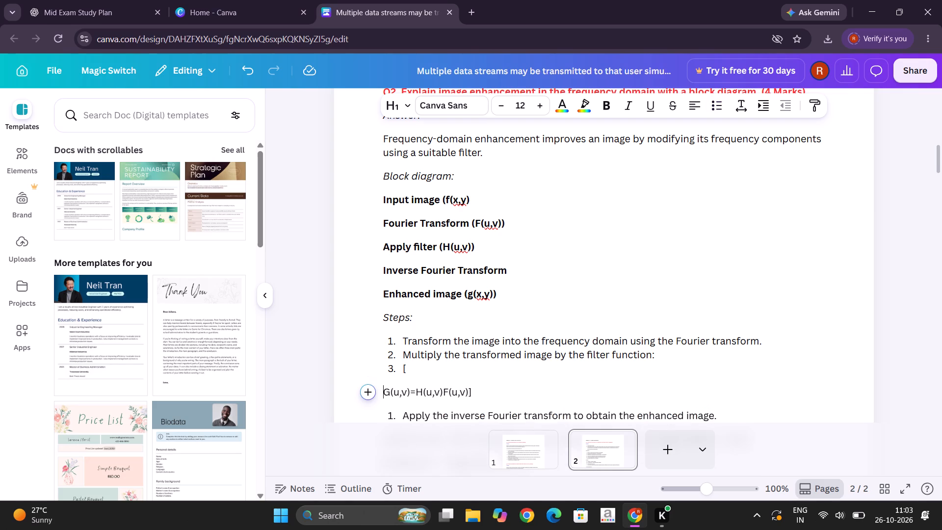
key(BackSpace)
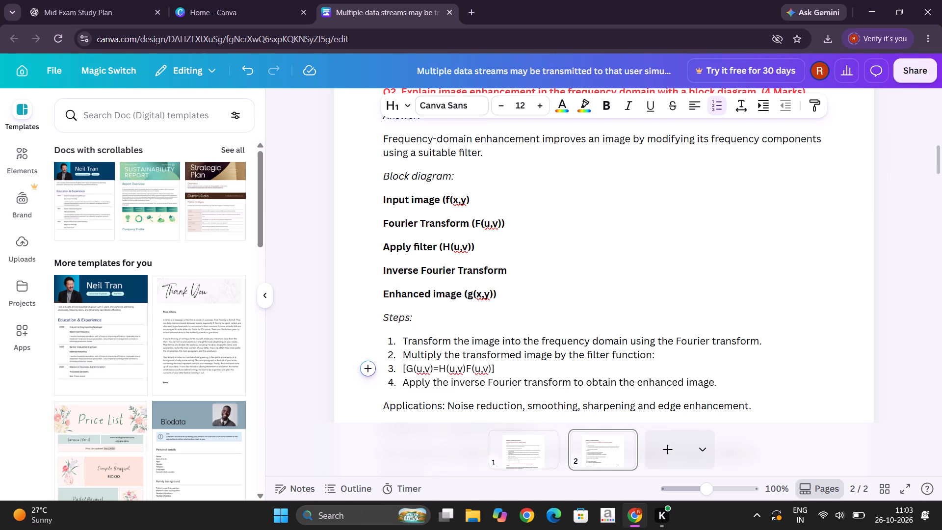
drag(401, 371, 495, 372)
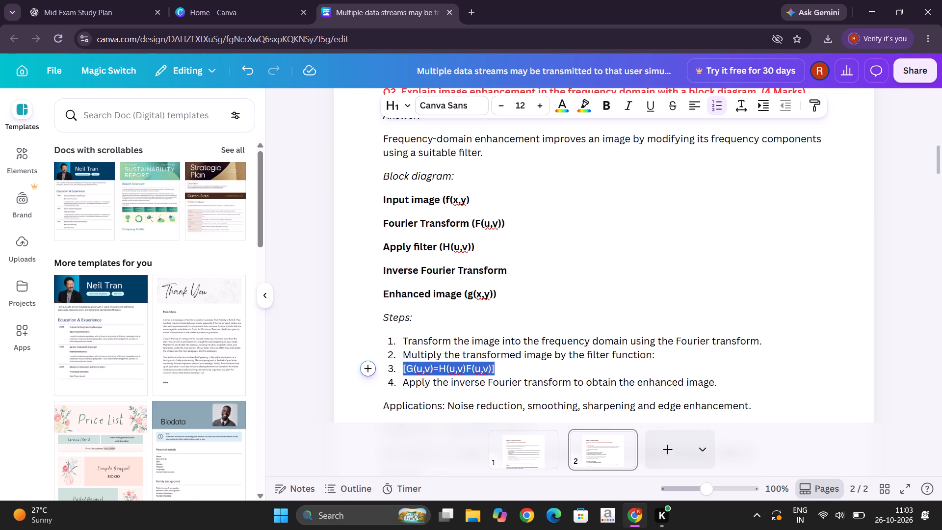
drag(495, 372, 497, 372)
key(ctrl+b)
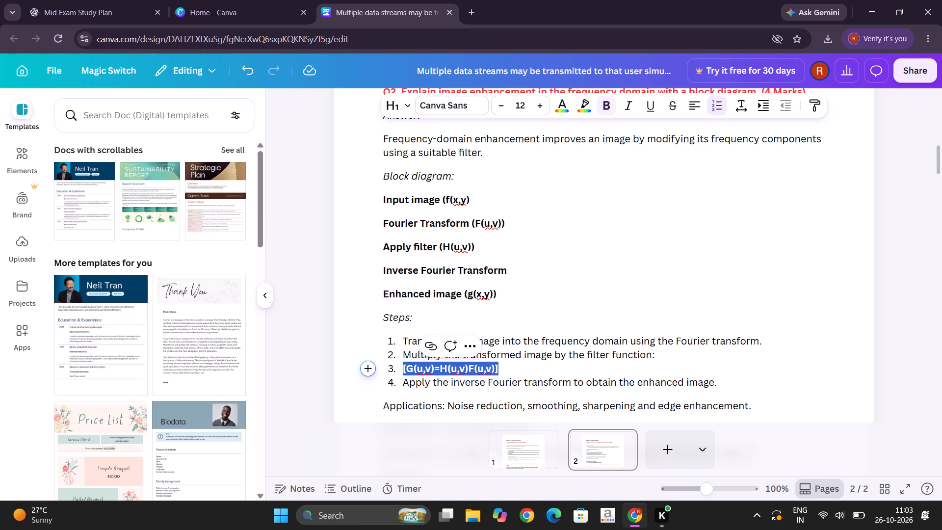
Italicize the word "Applications" below Q2's list of steps.
scroll(445, 386, down, 2)
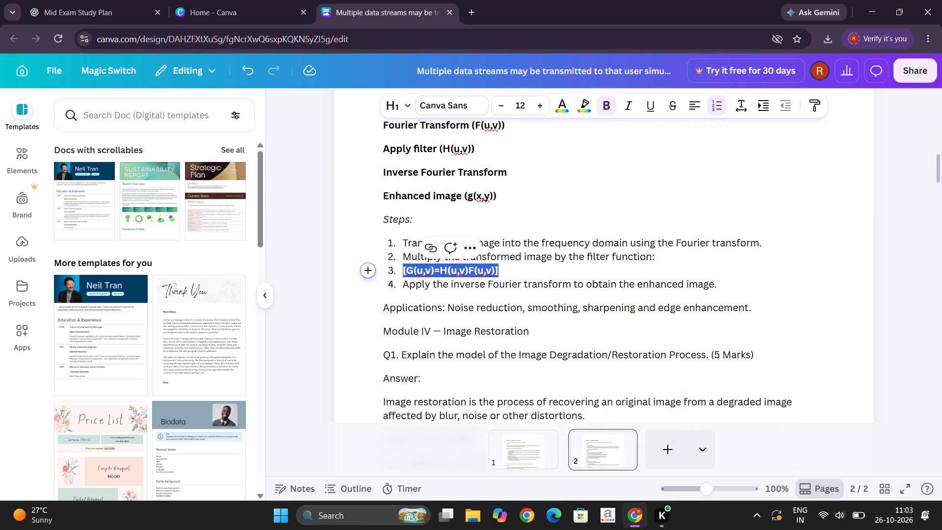
scroll(445, 386, down, 1)
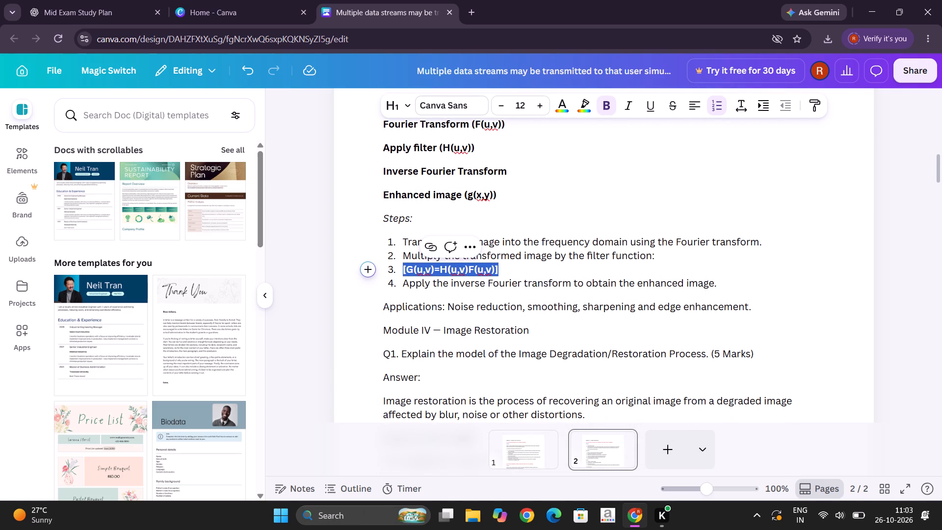
drag(382, 308, 443, 311)
key(ctrl+i)
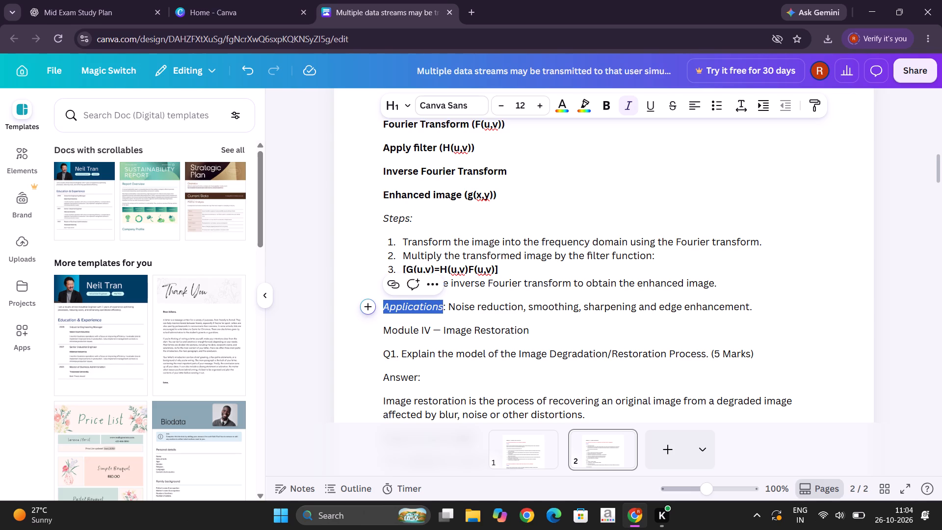
Bold "Module IV" and "Image Restoration" in the module heading, with "Module IV" set to font size 13.
drag(381, 329, 433, 333)
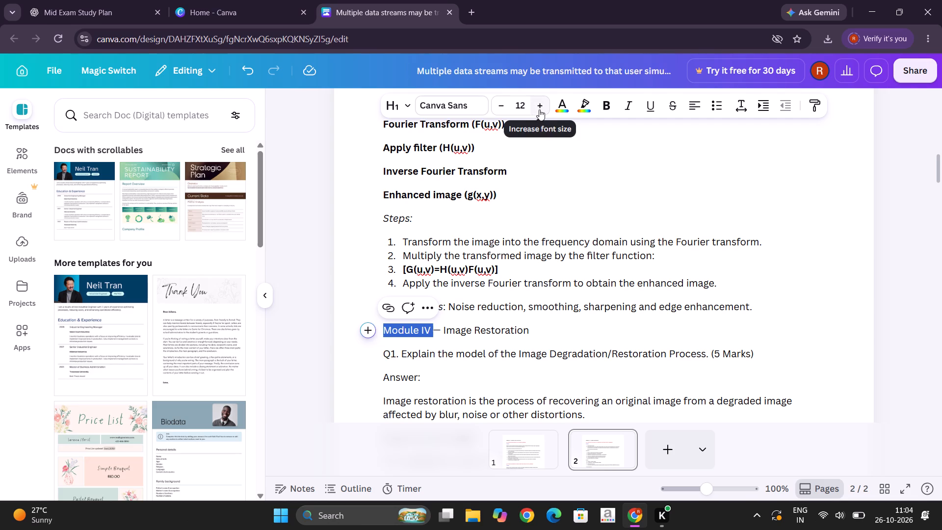
click(541, 107)
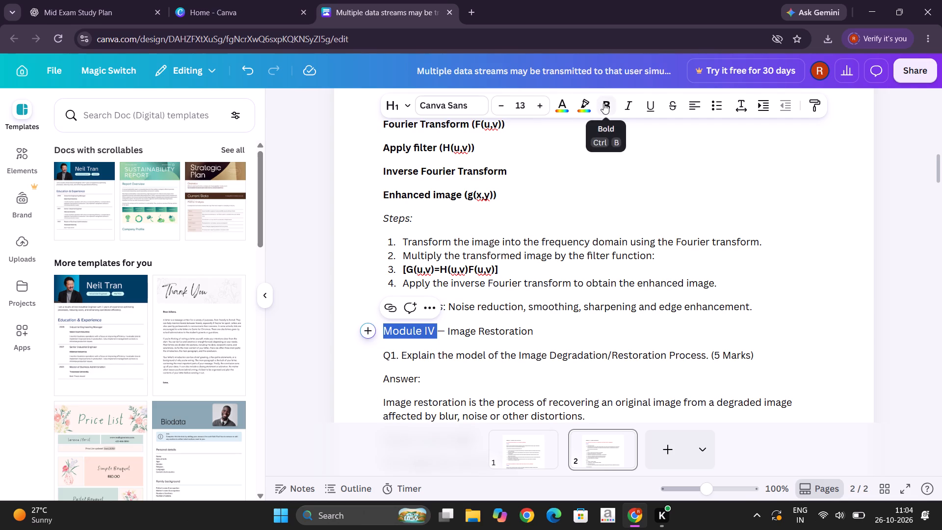
key(ctrl+b)
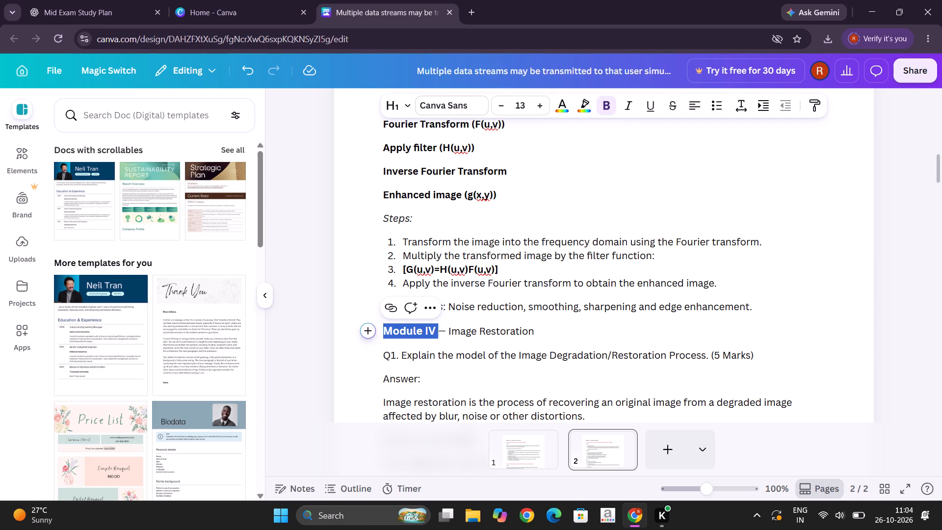
drag(447, 329, 509, 331)
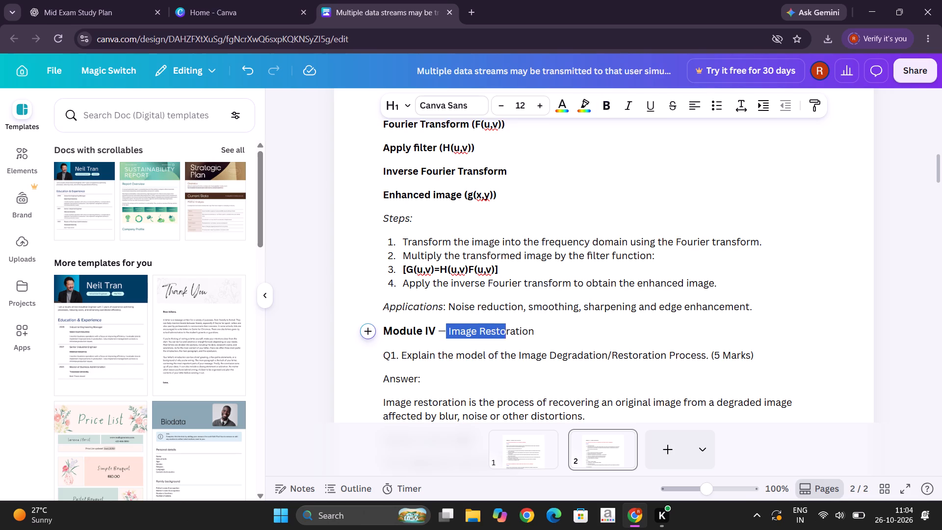
drag(509, 331, 533, 330)
key(ctrl+b)
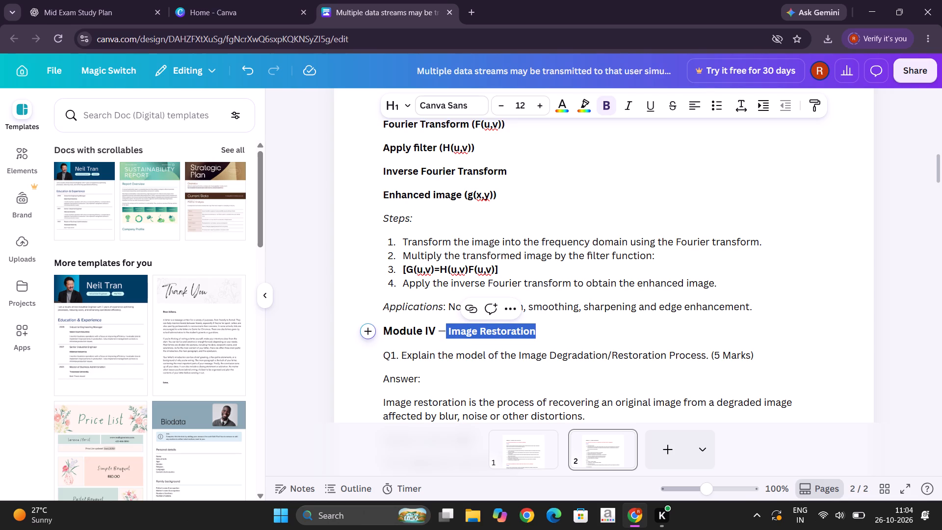
Make Module IV's Q1 question line on the Image Degradation/Restoration Process bold and bright red (#ff3131).
drag(381, 357, 443, 364)
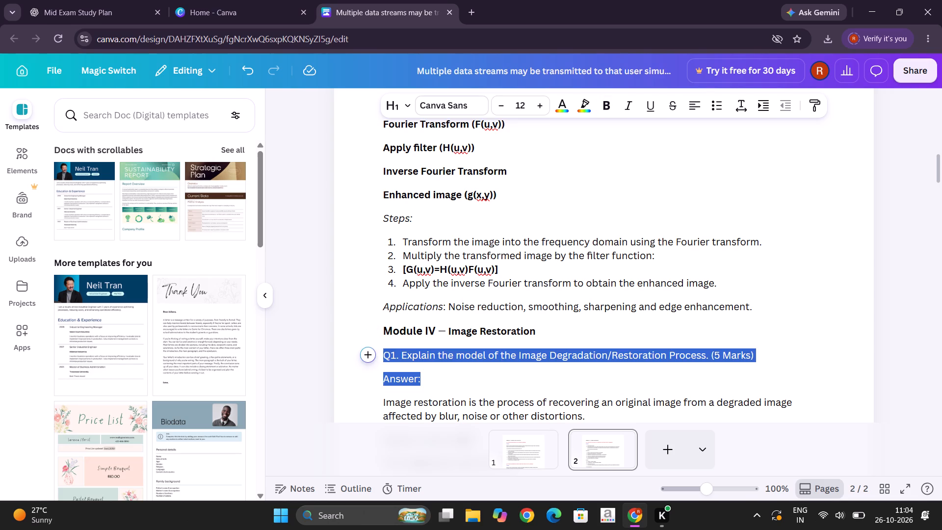
drag(443, 364, 755, 343)
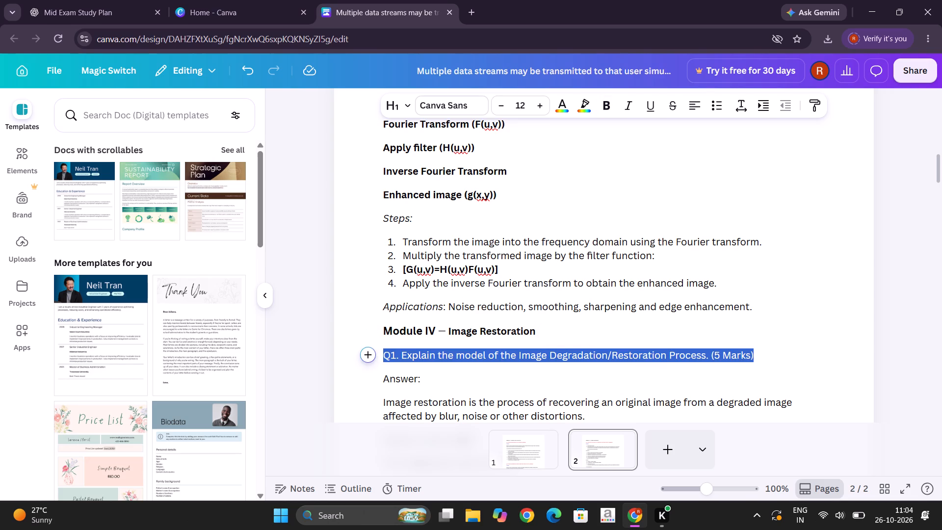
key(ctrl+b)
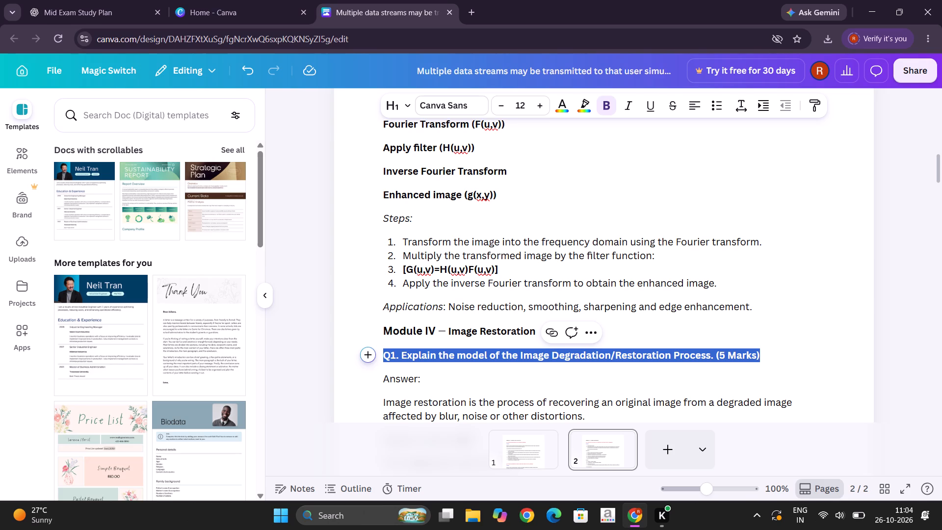
click(562, 107)
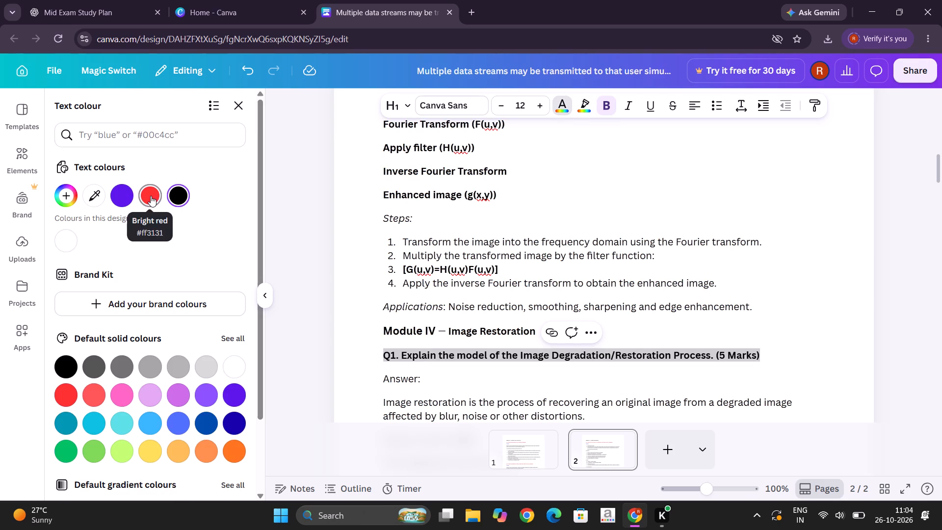
click(151, 196)
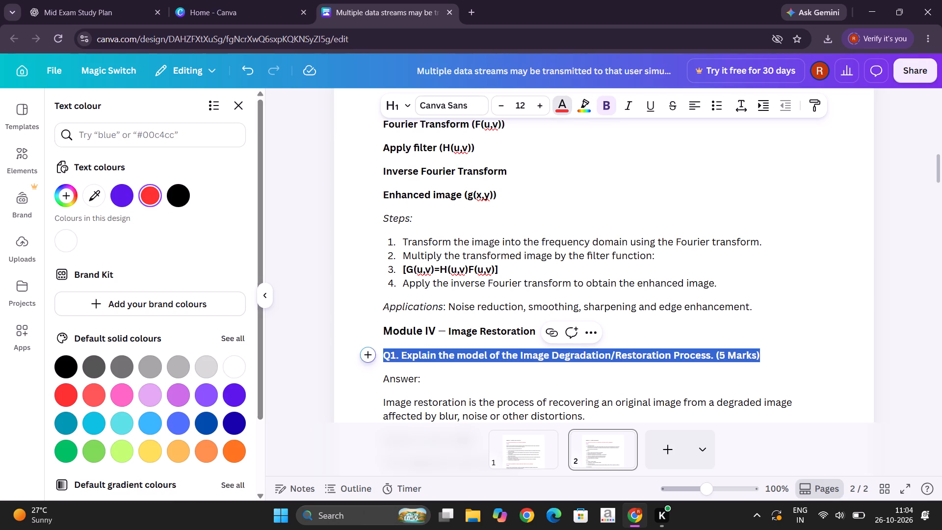
Change the marks for Module IV's Q1 to 4.
click(726, 355)
key(BackSpace)
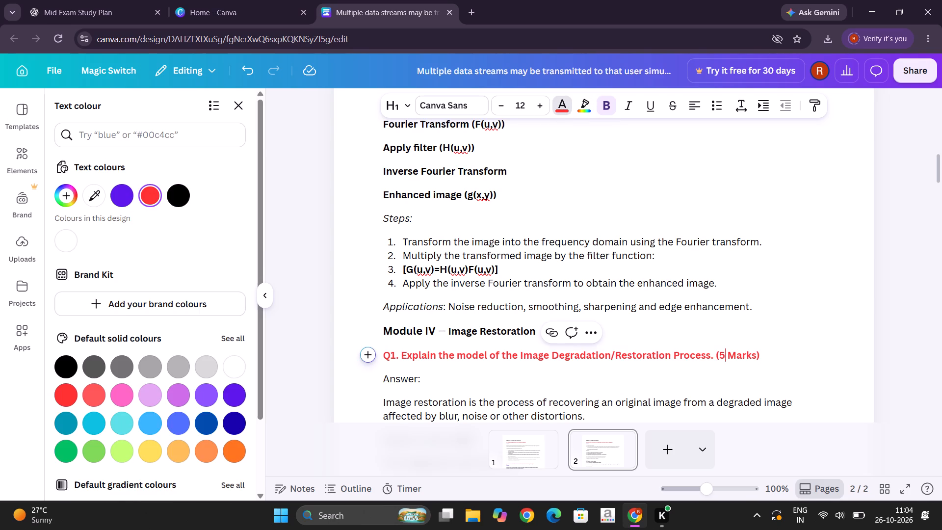
key(4)
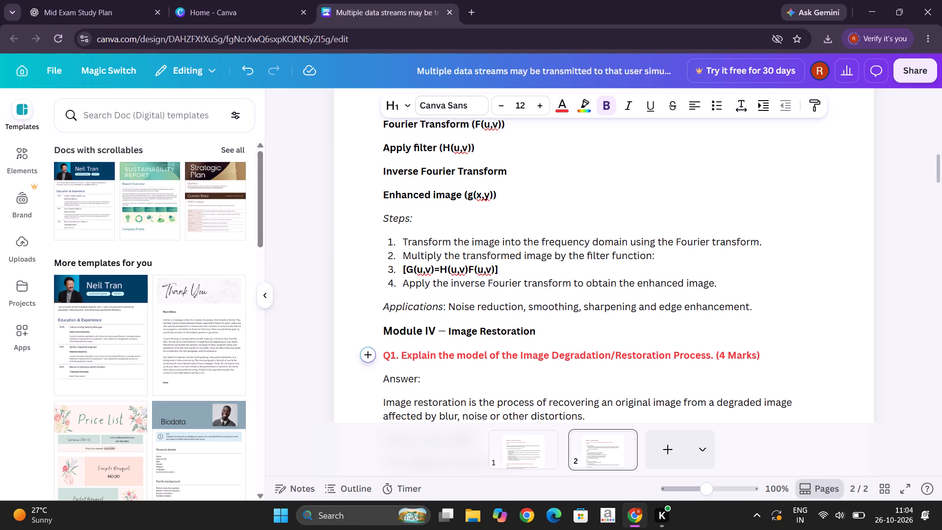
Italicize the label "Answer:" under Module IV's Q1.
drag(380, 381, 414, 388)
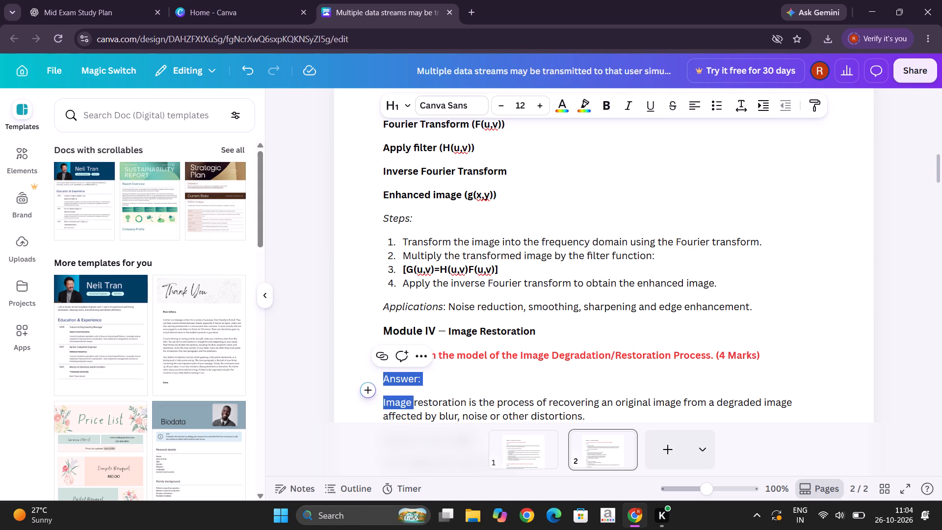
click(414, 388)
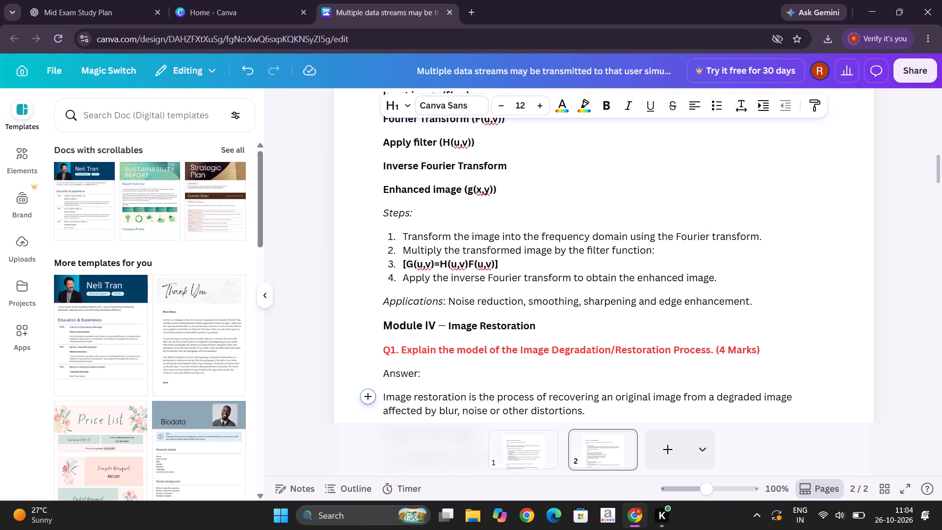
drag(383, 374, 421, 370)
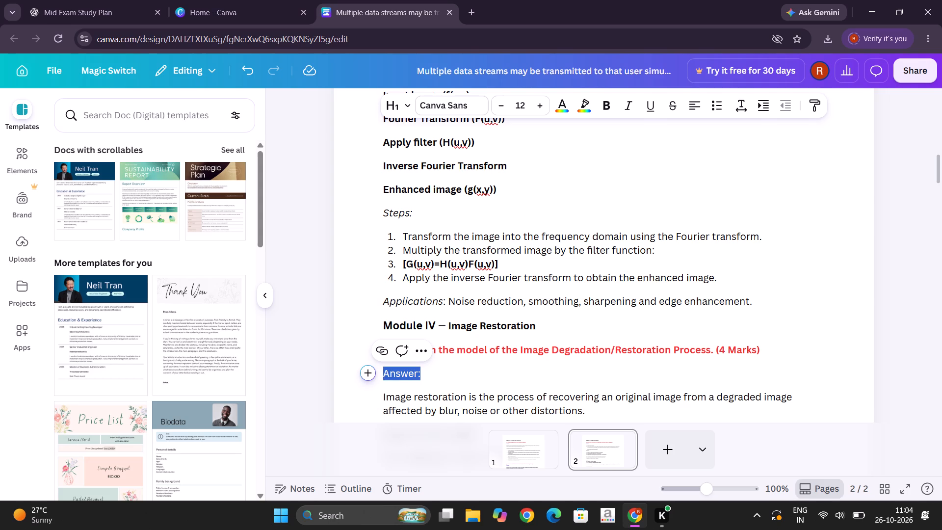
key(ctrl+i)
Join the separate brackets and degradation model formula into a single line, [g(x,y)=h(x,y)*f(x,y)+\eta(x,y)].
scroll(431, 393, down, 1)
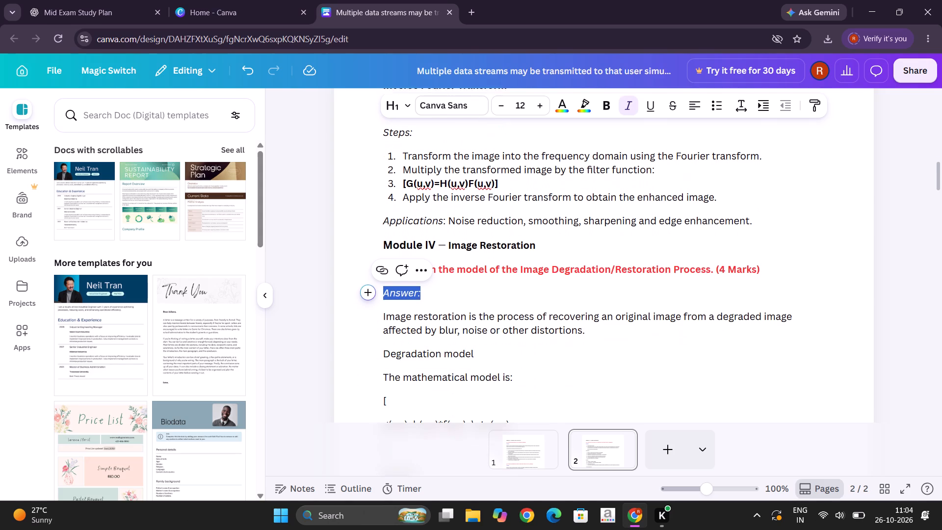
scroll(431, 393, down, 4)
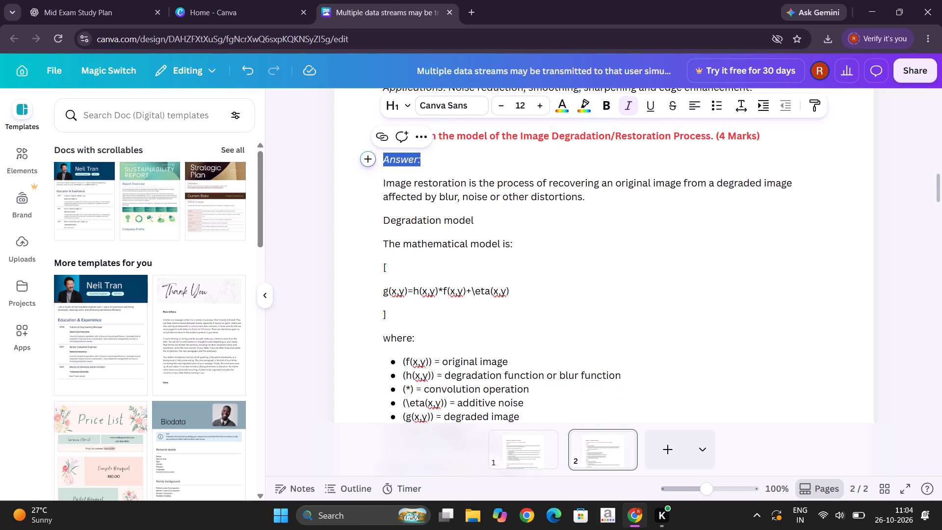
click(381, 317)
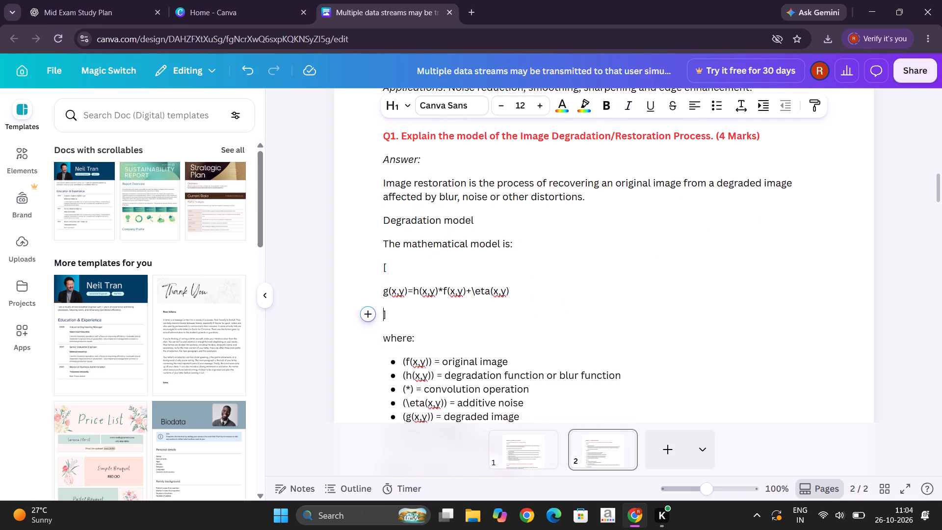
key(BackSpace)
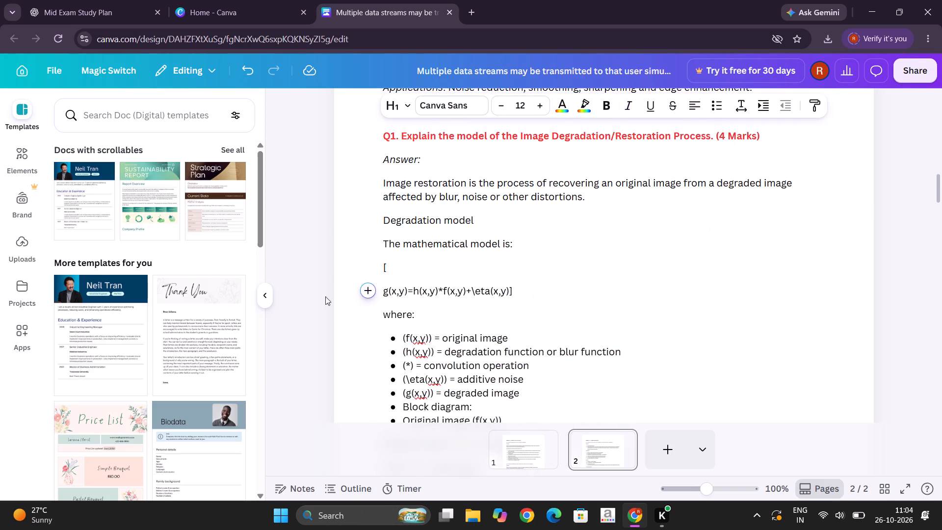
click(384, 293)
key(BackSpace)
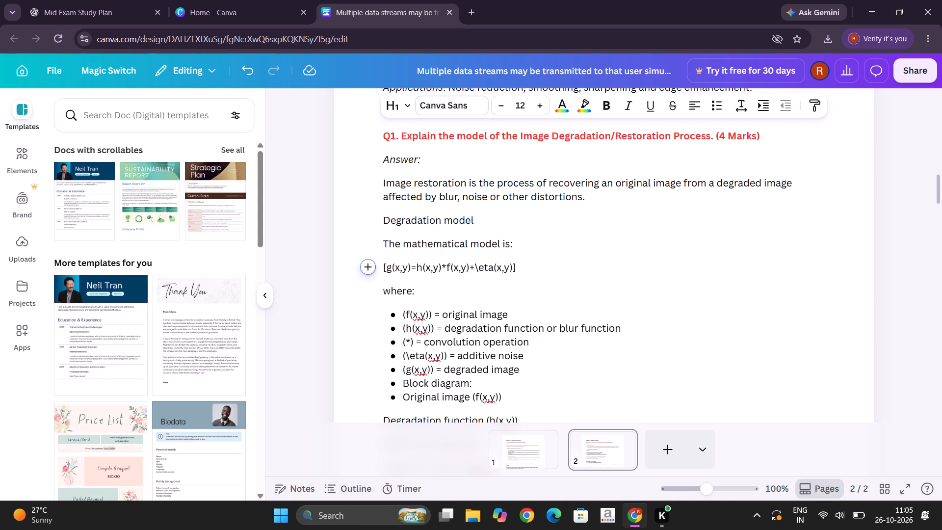
Italicize the line "The mathematical model is:" in Module IV's Q1 answer.
drag(382, 243, 517, 234)
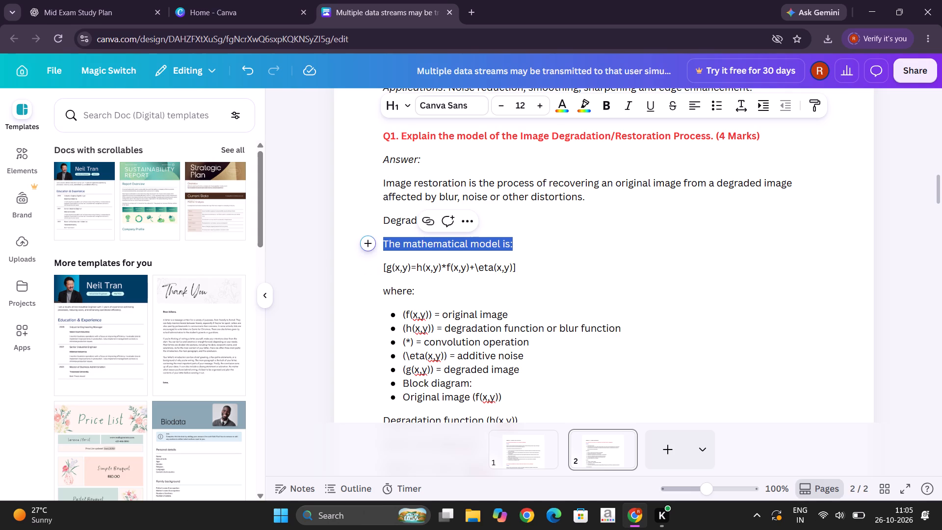
key(ctrl+i)
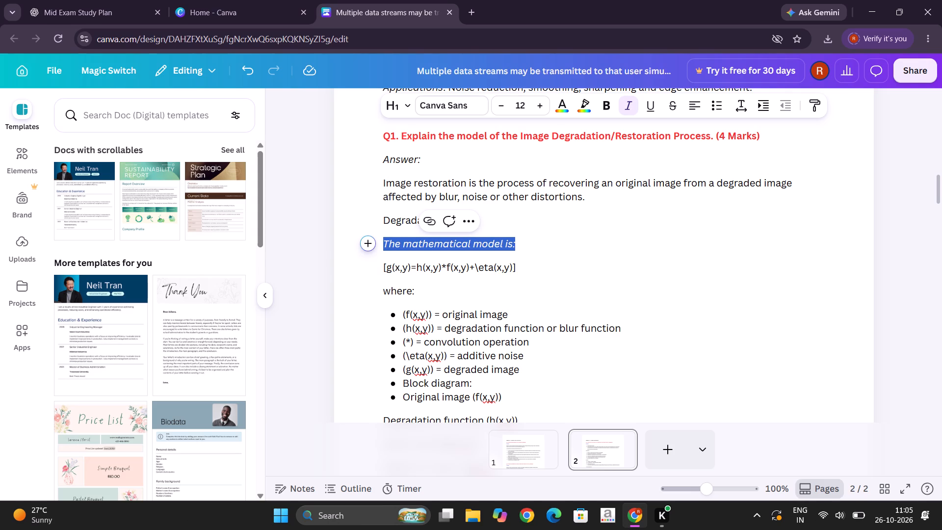
Make the degradation model formula line [g(x,y)=h(x,y)*f(x,y)+\eta(x,y)] bold.
drag(383, 266, 479, 262)
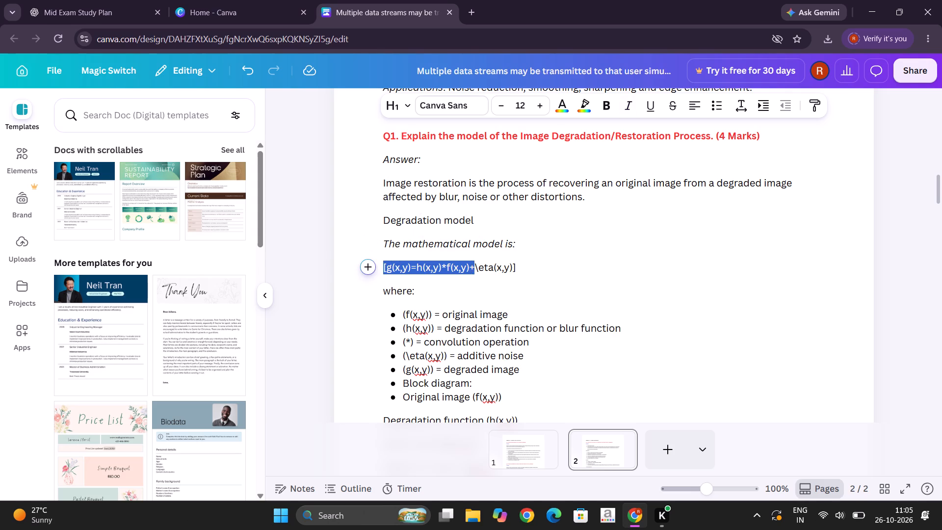
drag(479, 262, 530, 260)
key(ctrl+b)
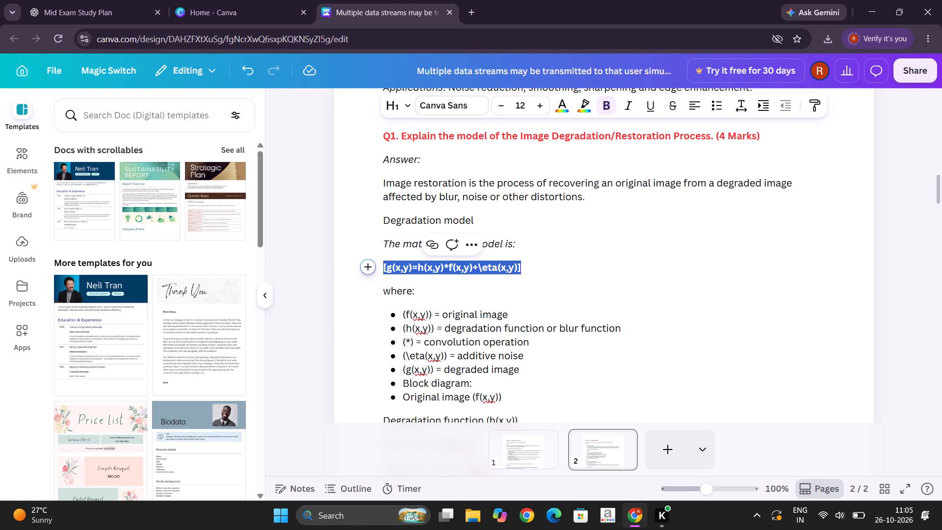
Italicize the label "where:" below the degradation model formula.
drag(382, 291, 422, 291)
key(ctrl+i)
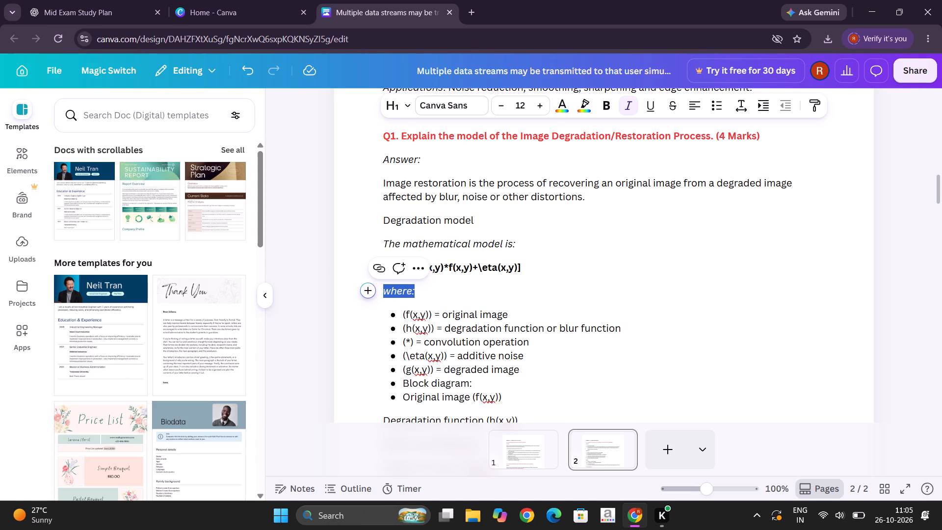
Bold the symbols (f(x,y)), (h(x,y)), (*) and (\eta(x,y)) at the start of their bullets under "where:".
drag(403, 314, 433, 315)
key(ctrl+b)
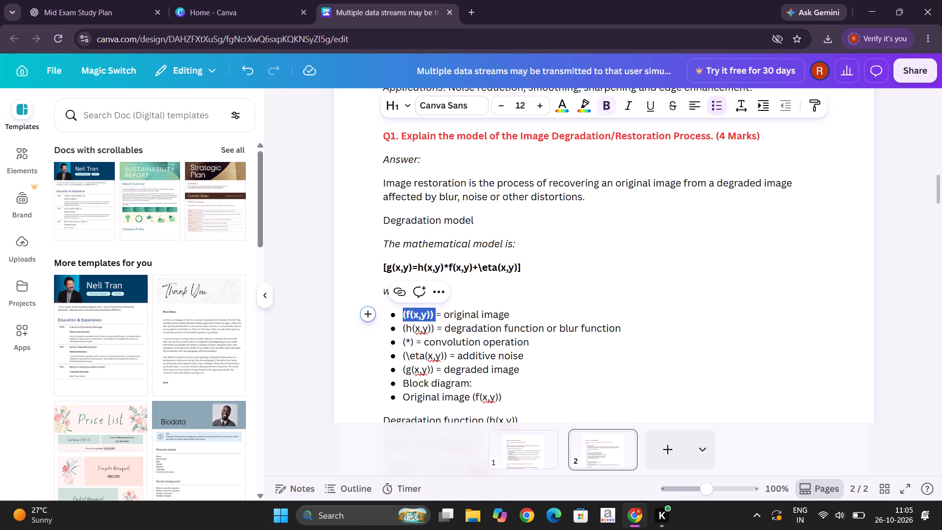
drag(400, 327, 424, 328)
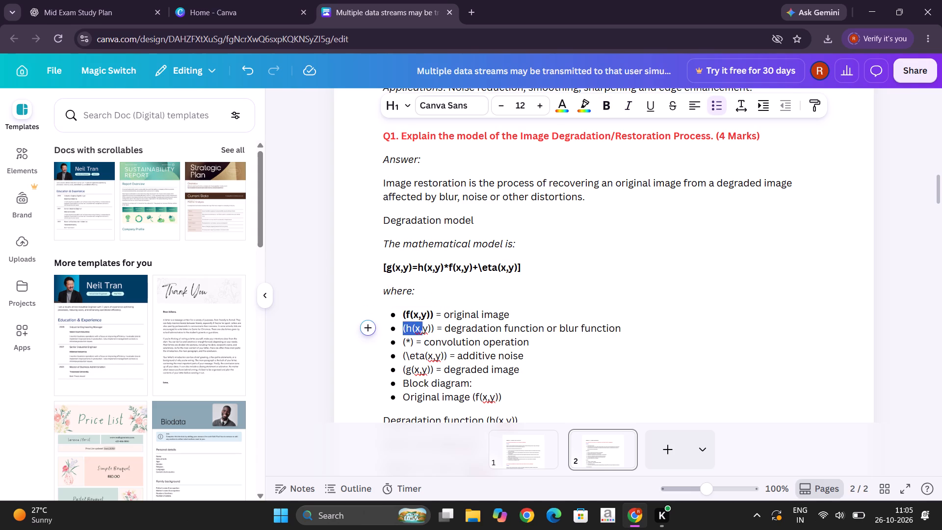
drag(424, 328, 436, 328)
key(ctrl+b)
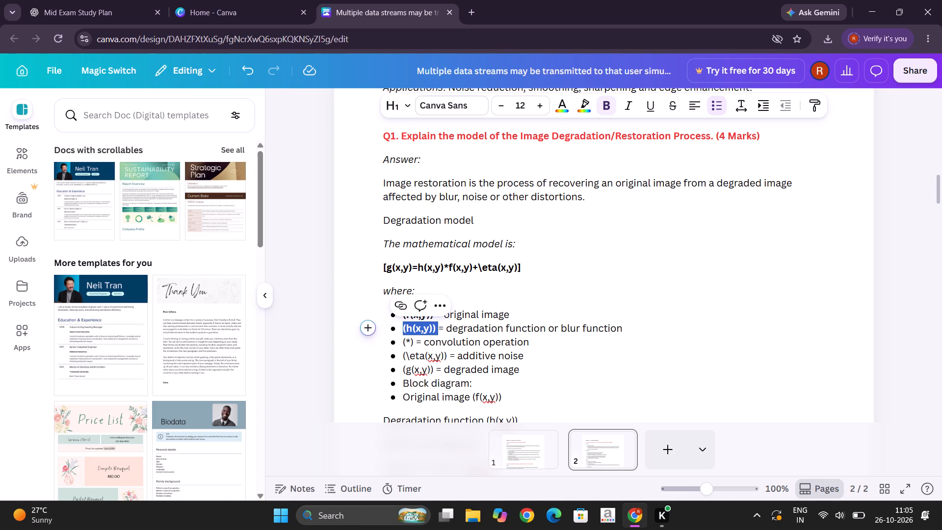
click(399, 342)
drag(399, 342, 414, 344)
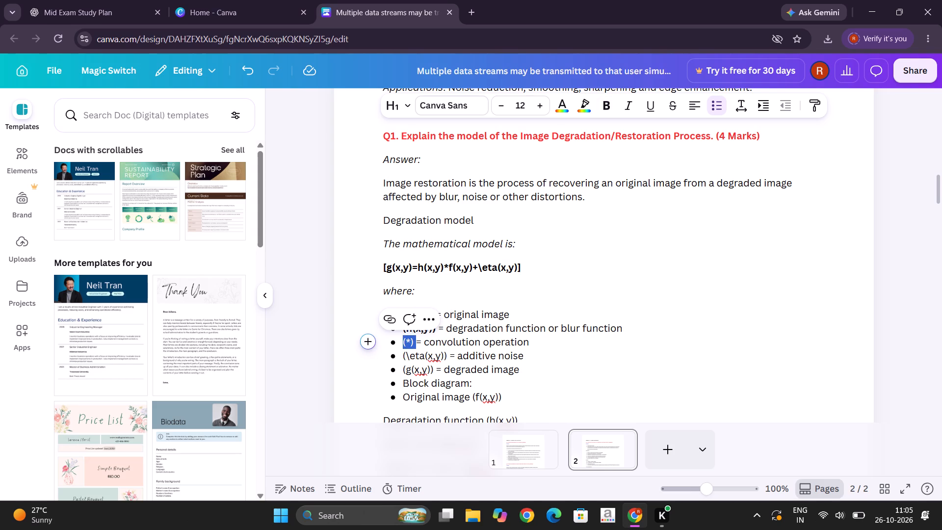
key(ctrl+b)
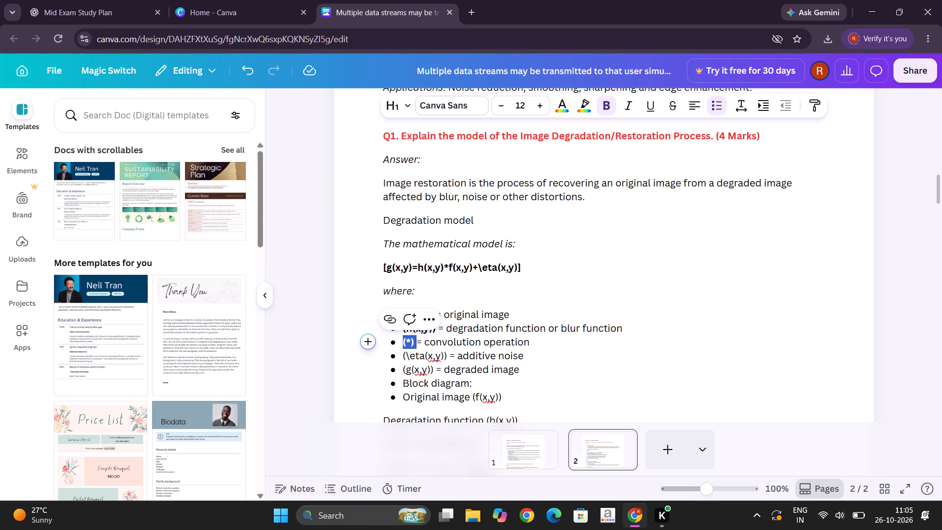
click(400, 357)
drag(400, 357, 442, 359)
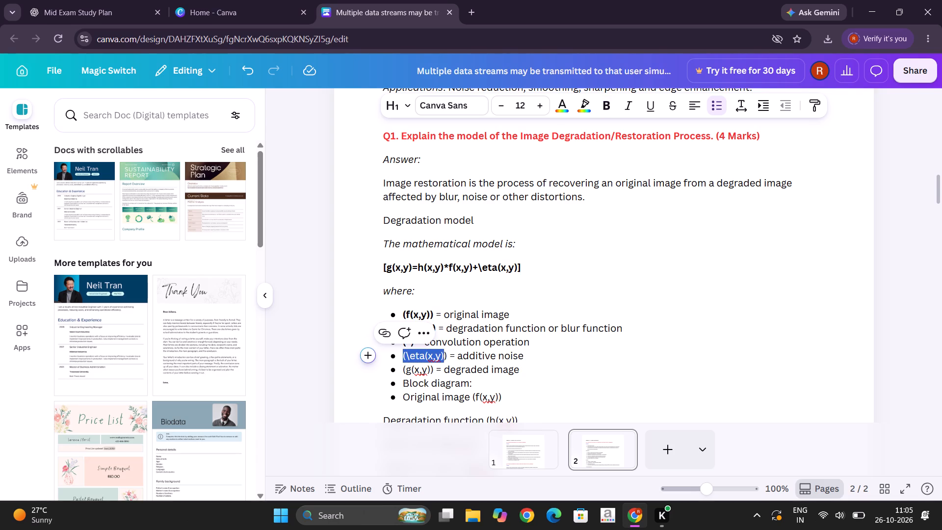
drag(442, 359, 445, 359)
key(ctrl+b)
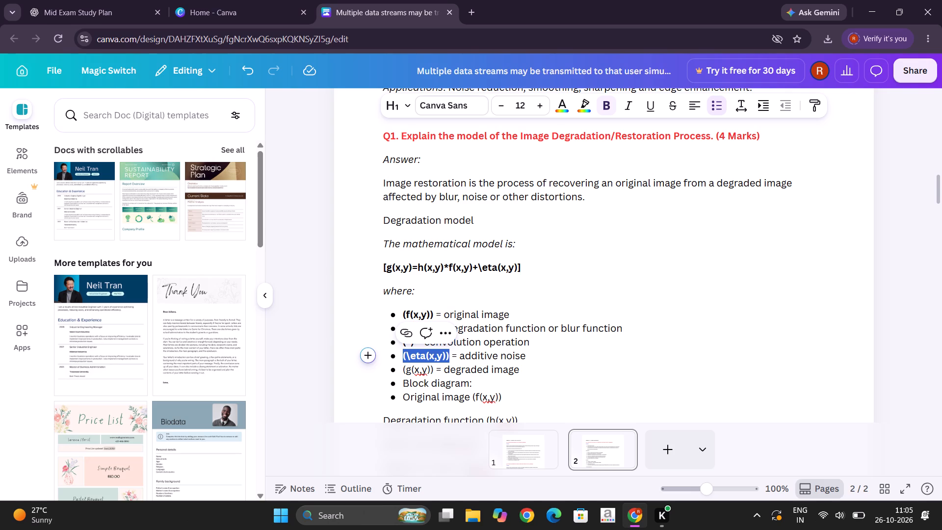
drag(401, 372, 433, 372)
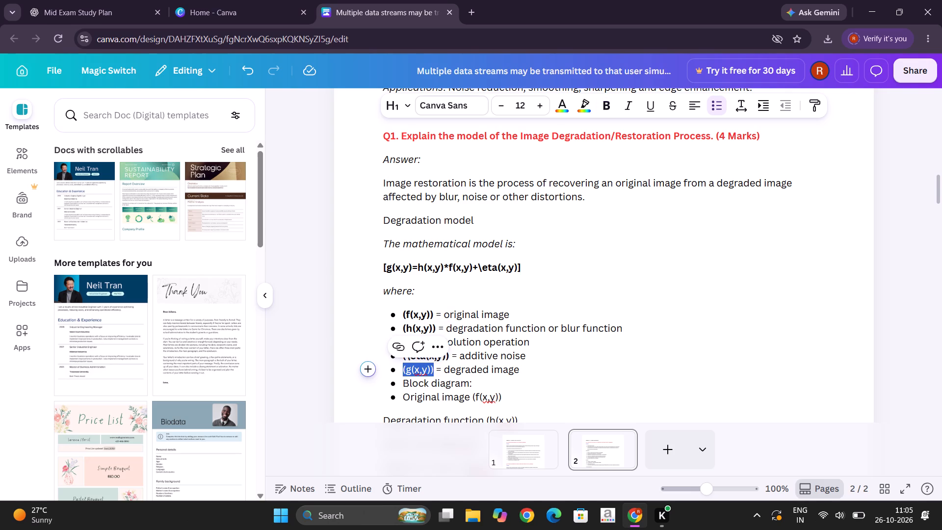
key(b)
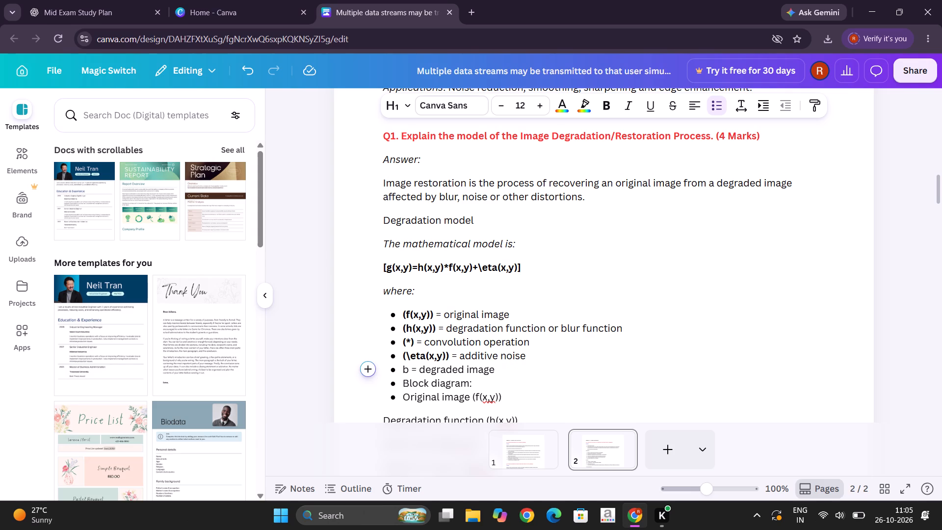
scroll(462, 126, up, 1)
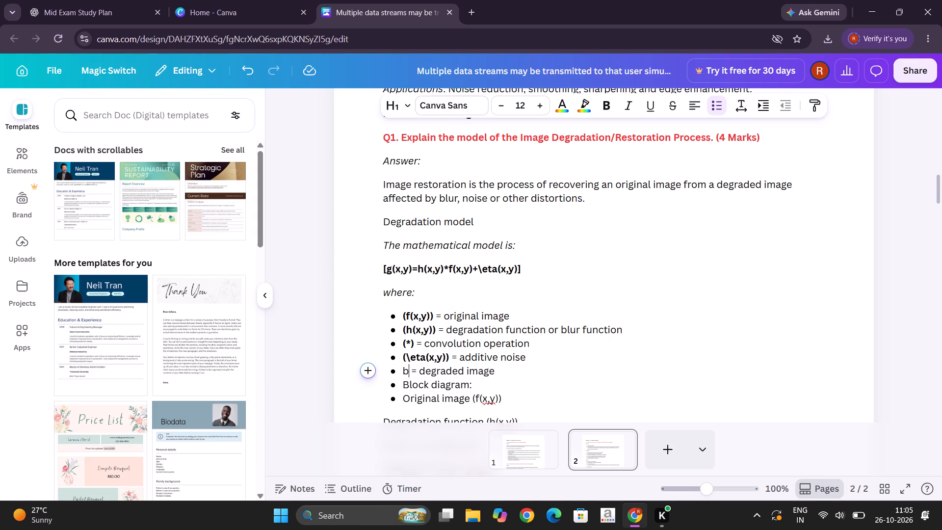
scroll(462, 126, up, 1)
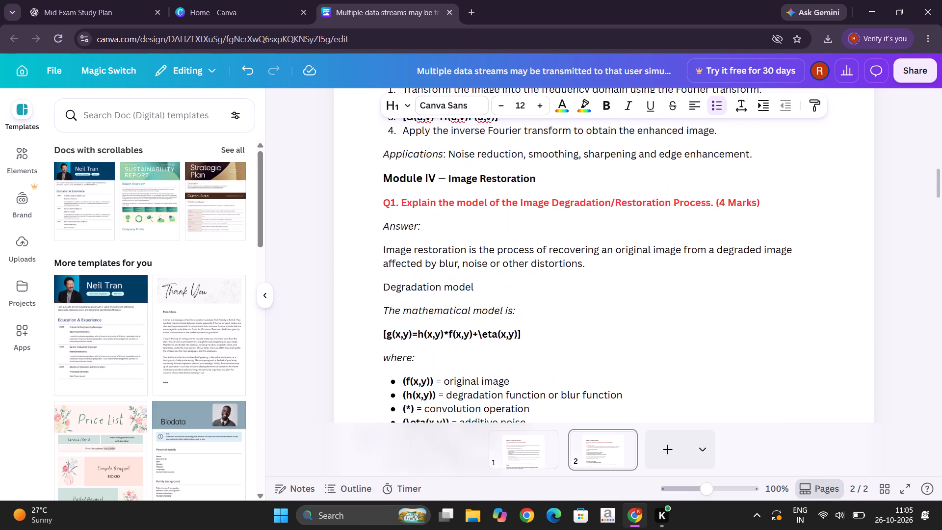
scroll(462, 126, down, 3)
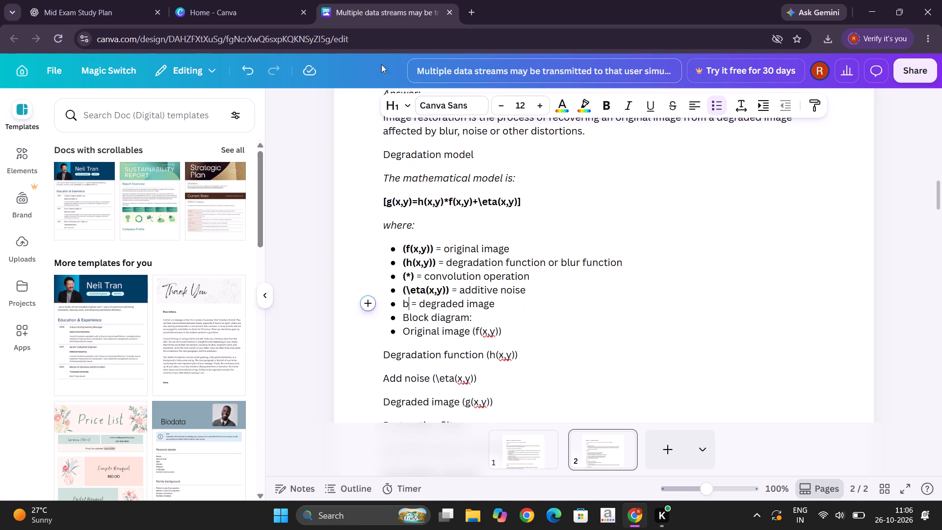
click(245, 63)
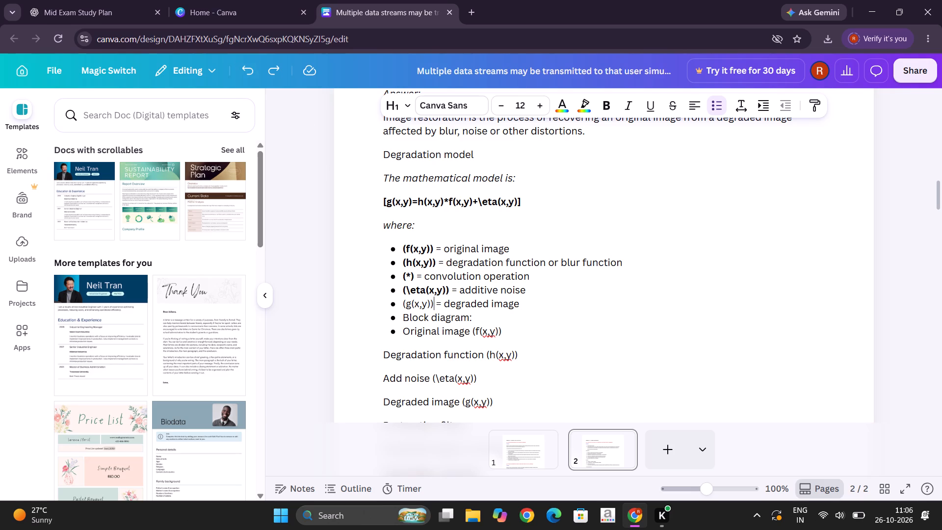
Bold the symbol (g(x,y)) in the "degraded image" bullet under "where:".
drag(401, 304, 421, 306)
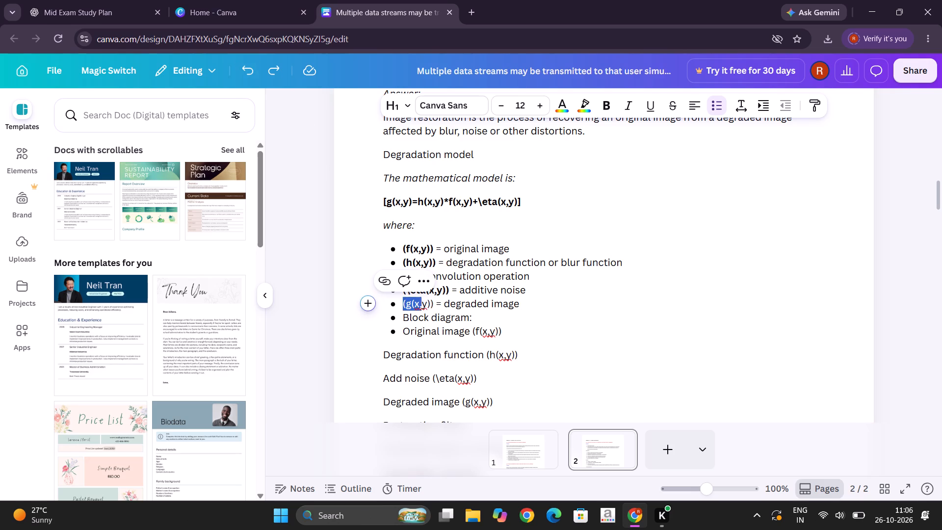
drag(421, 306, 434, 307)
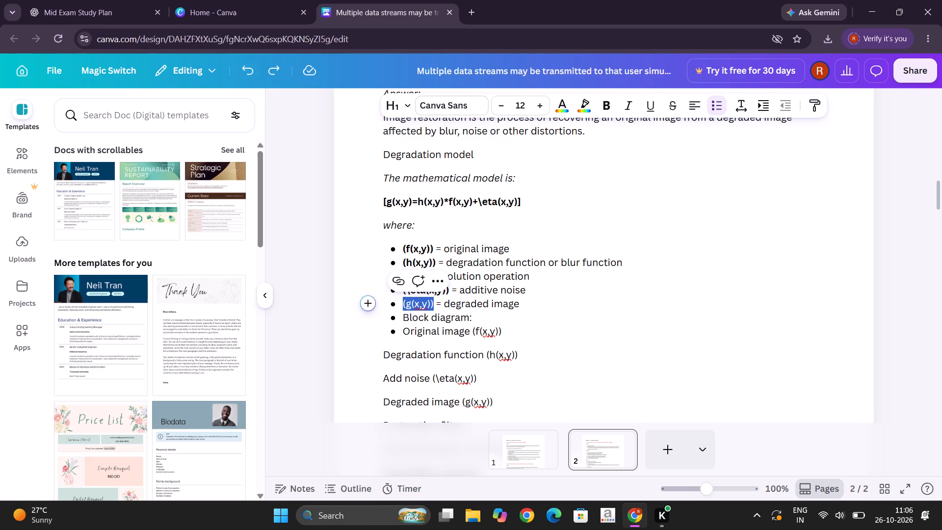
key(ctrl+b)
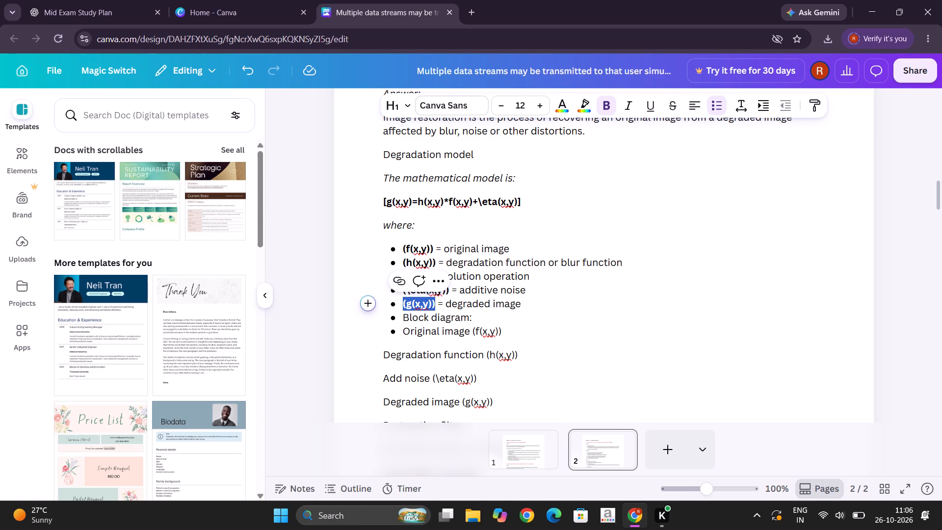
Italicize the bullet label "Block diagram:" in Module IV's Q1 answer.
drag(400, 317, 451, 318)
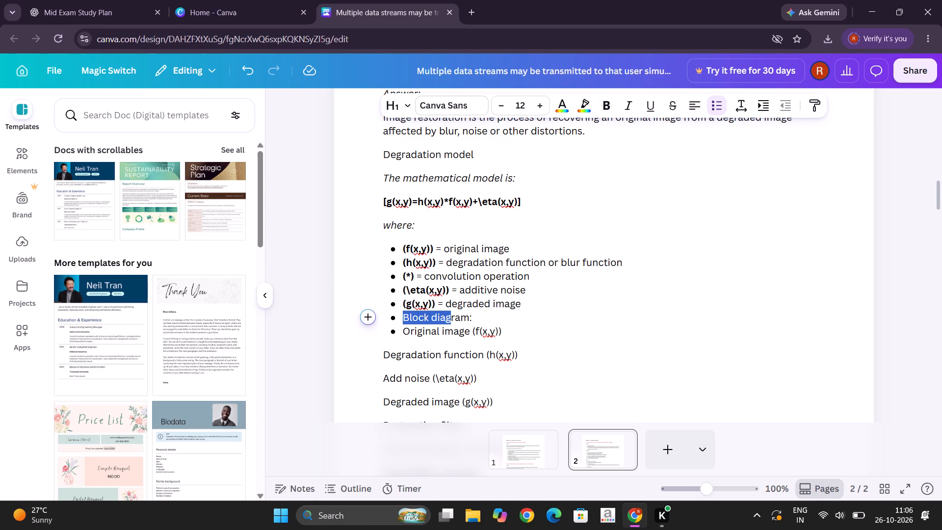
drag(451, 318, 471, 318)
key(ctrl+i)
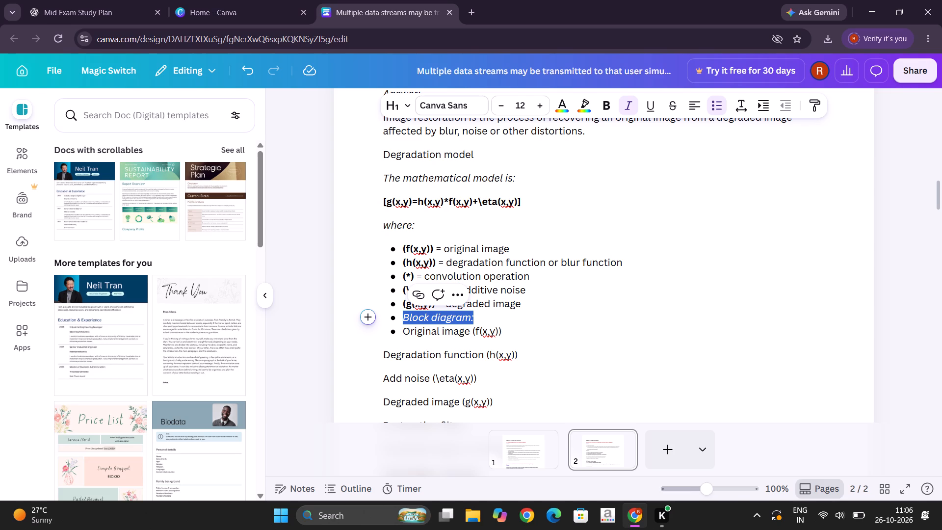
Bold the symbol (f(x,y)) after "Original image" in the bullet below "Block diagram:".
drag(471, 330, 506, 329)
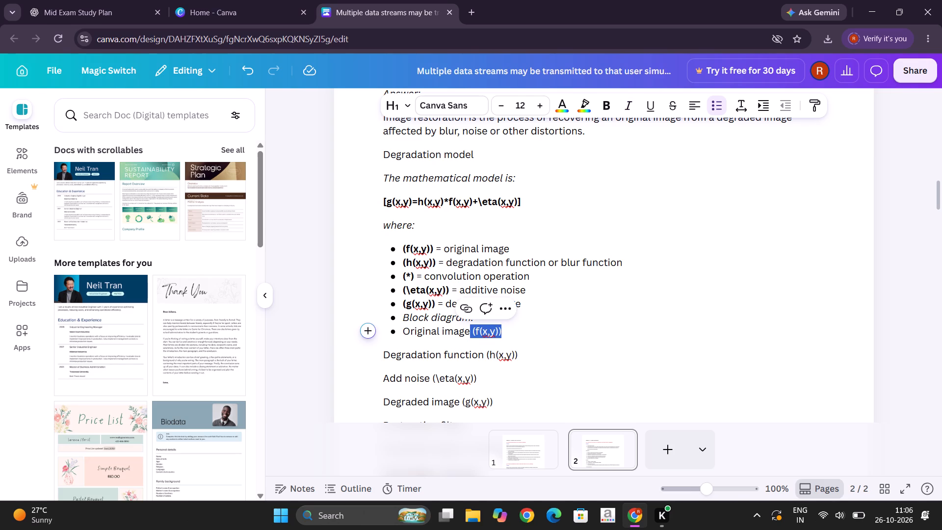
key(ctrl+b)
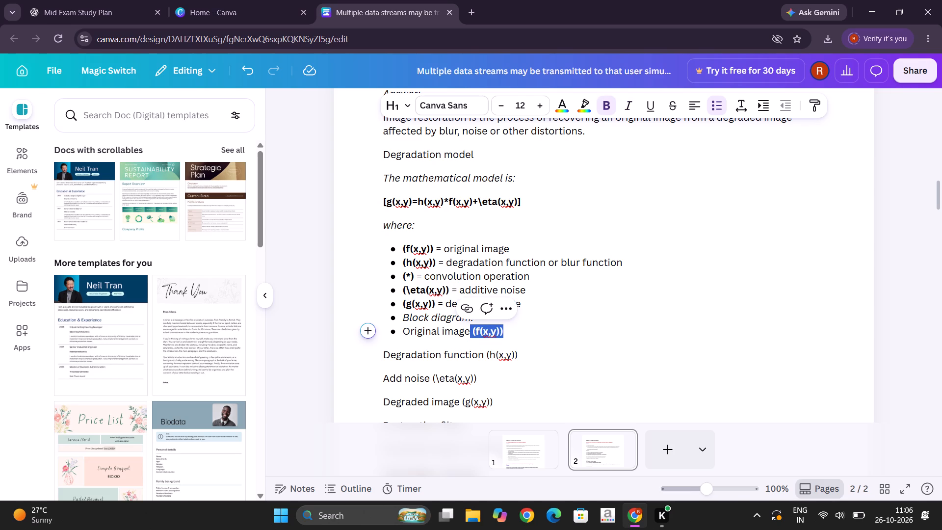